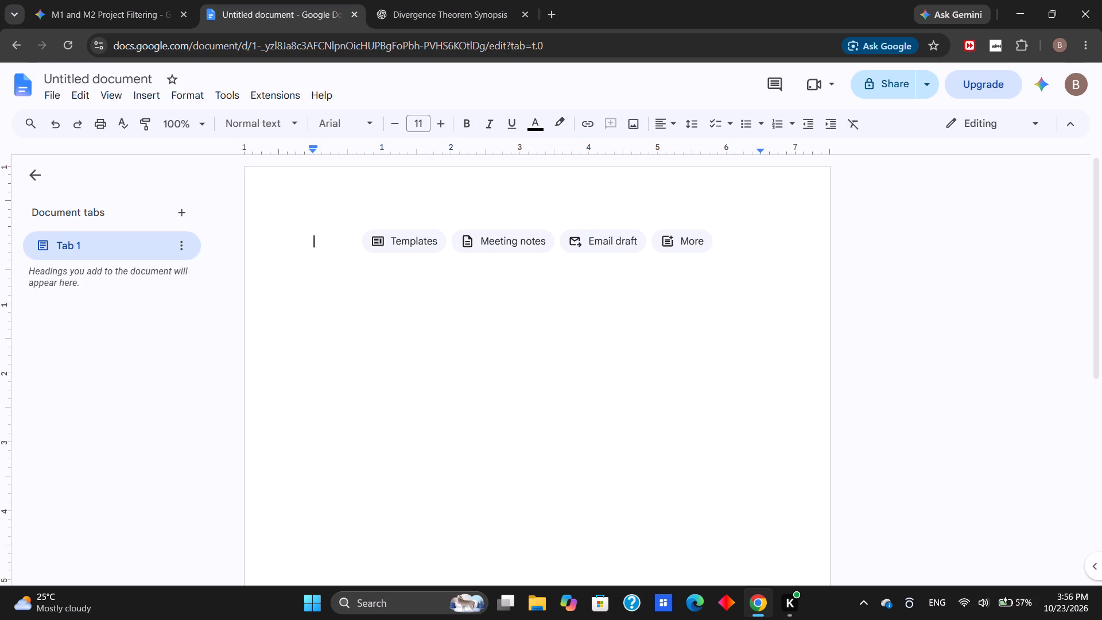
click(305, 234)
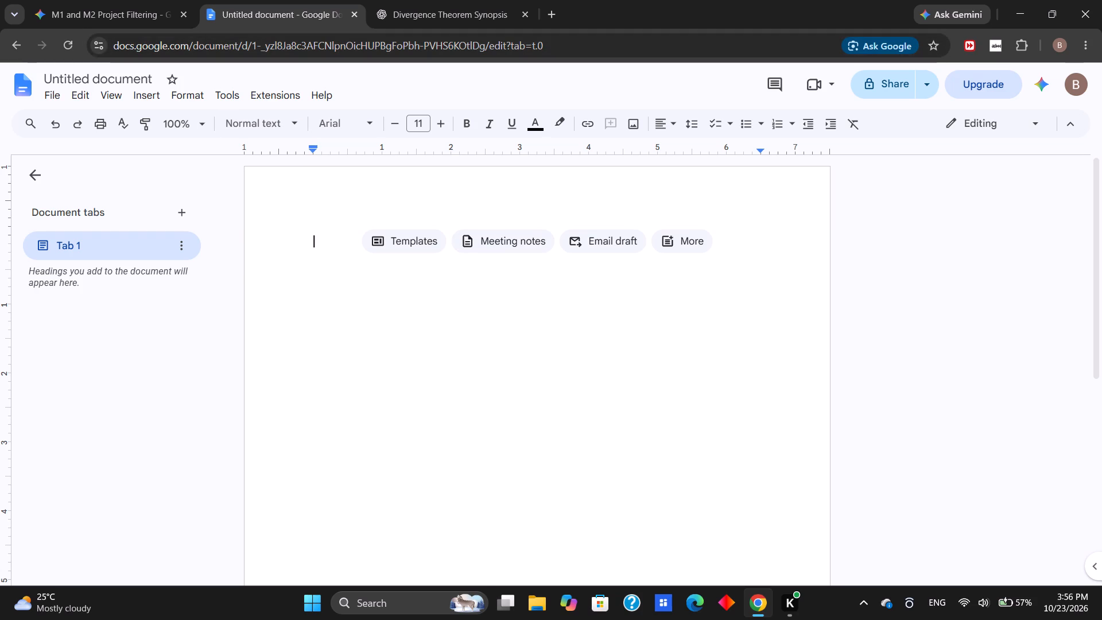
click(369, 184)
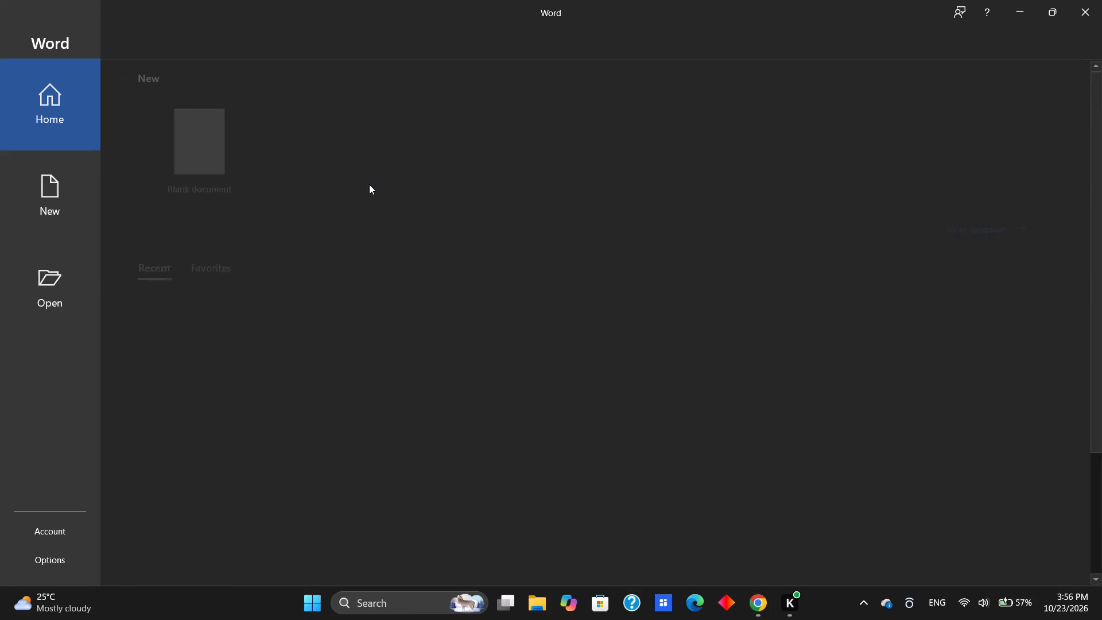
click(226, 132)
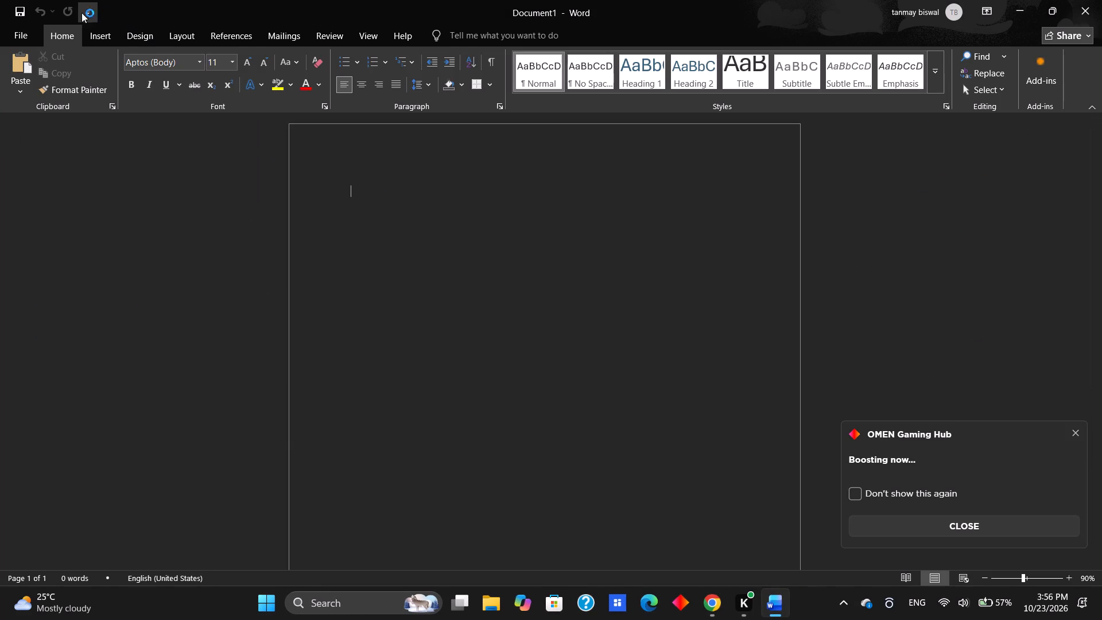
Insert a 4x4 table into the blank Word document.
click(89, 32)
click(121, 63)
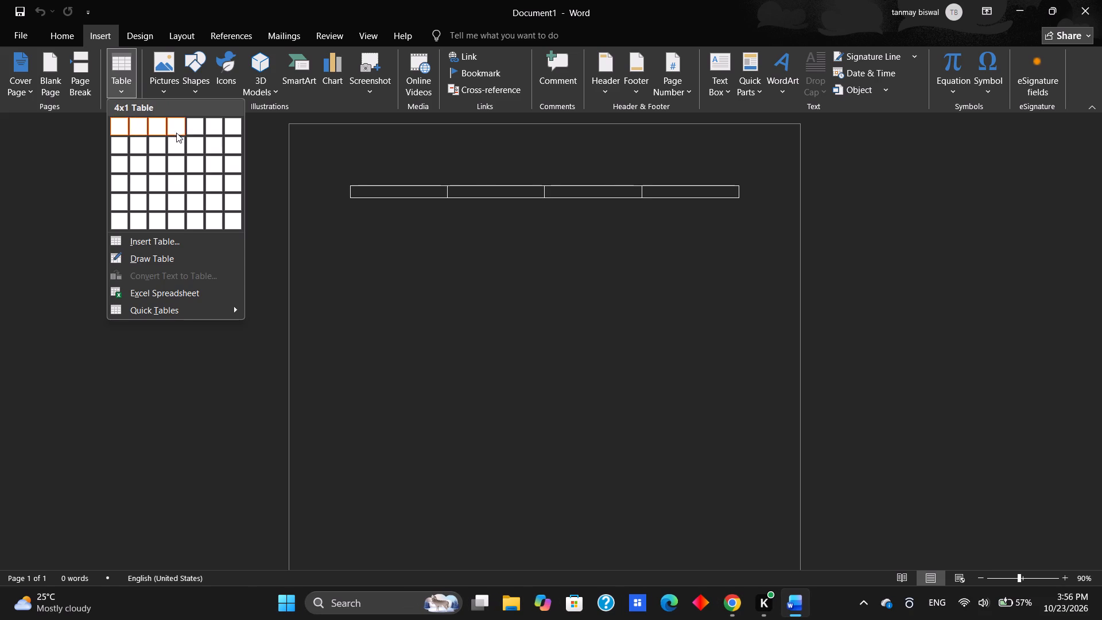
click(177, 176)
Move the whole table out of the Word document and into the untitled Google document in Chrome.
key(ctrl+a)
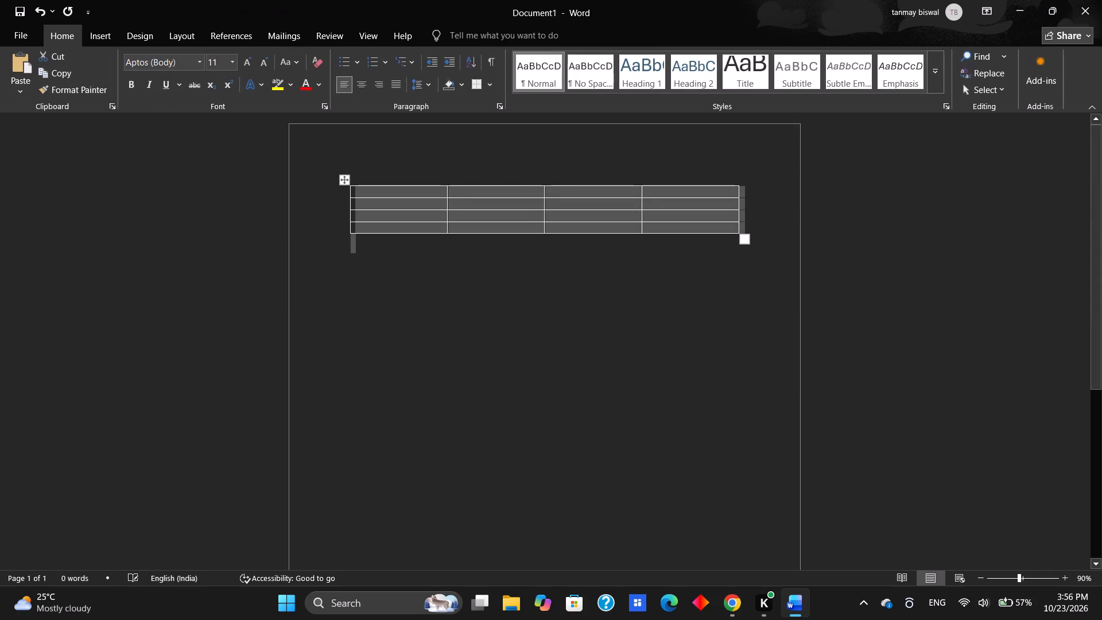
key(ctrl+x)
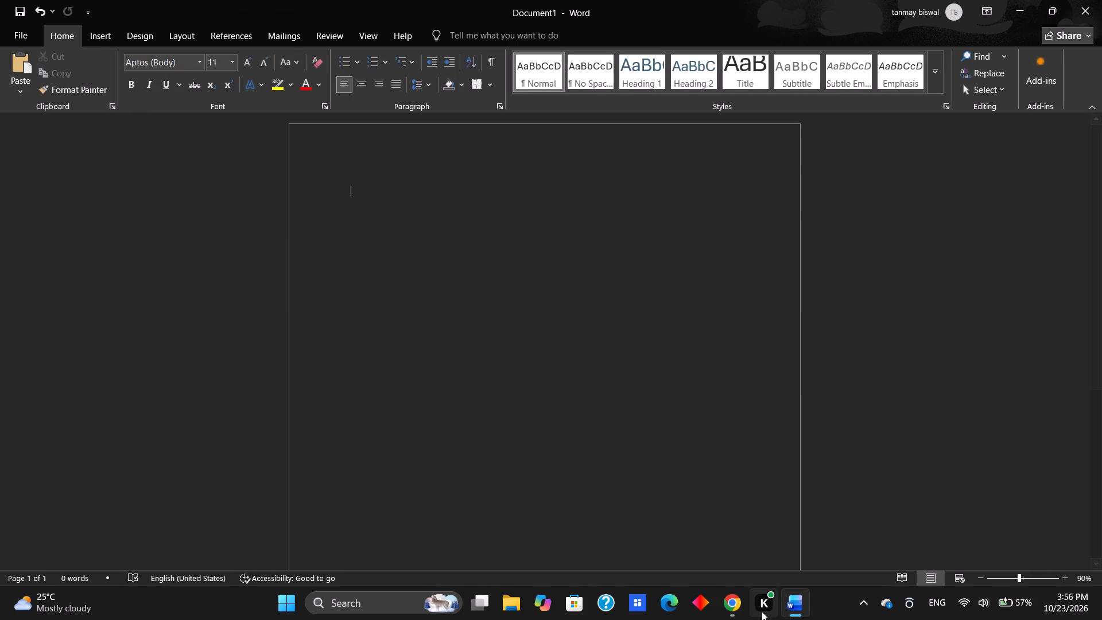
click(734, 607)
key(ctrl+v)
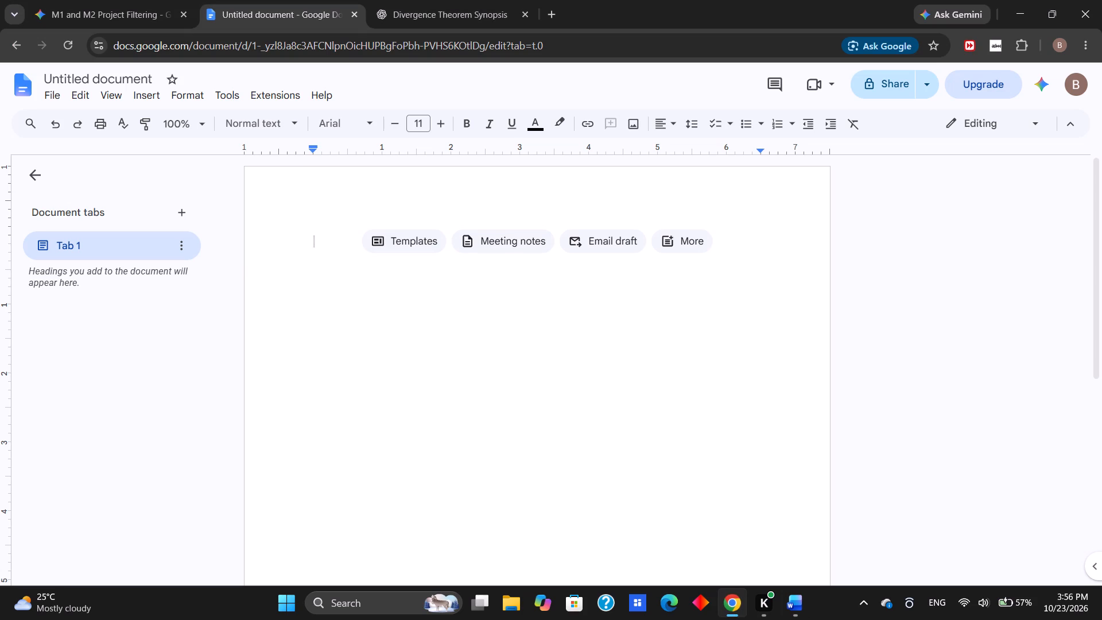
right_click(534, 331)
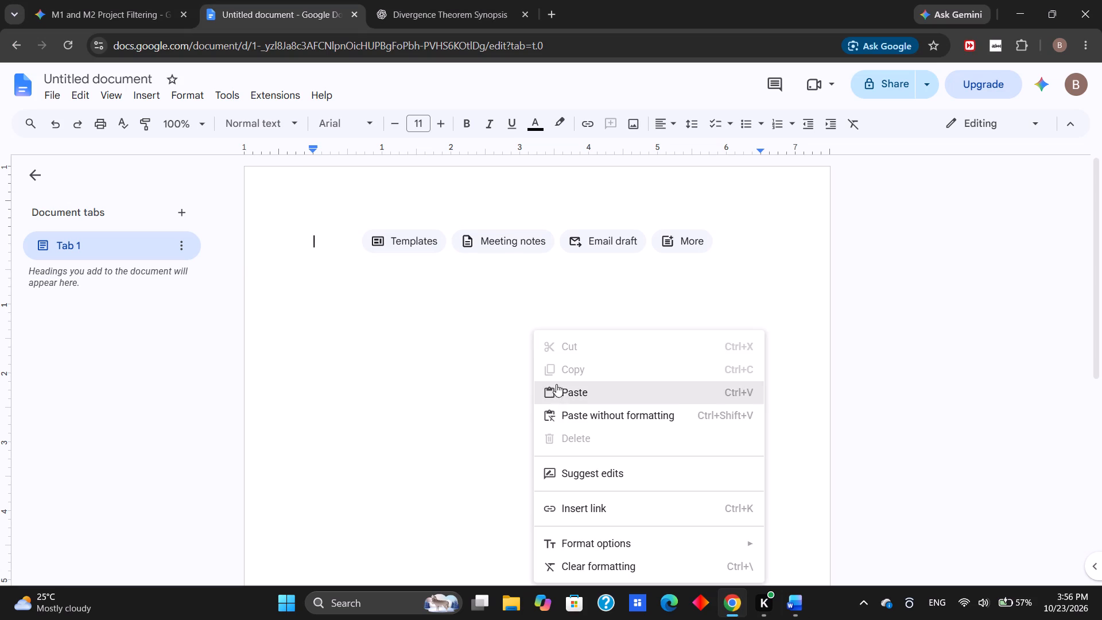
click(560, 394)
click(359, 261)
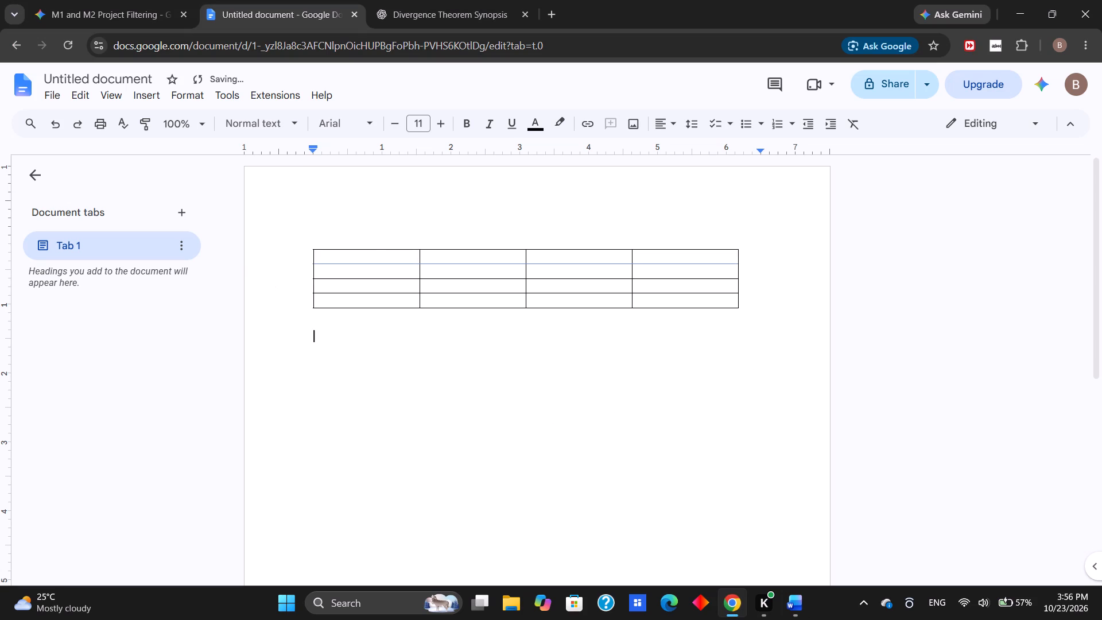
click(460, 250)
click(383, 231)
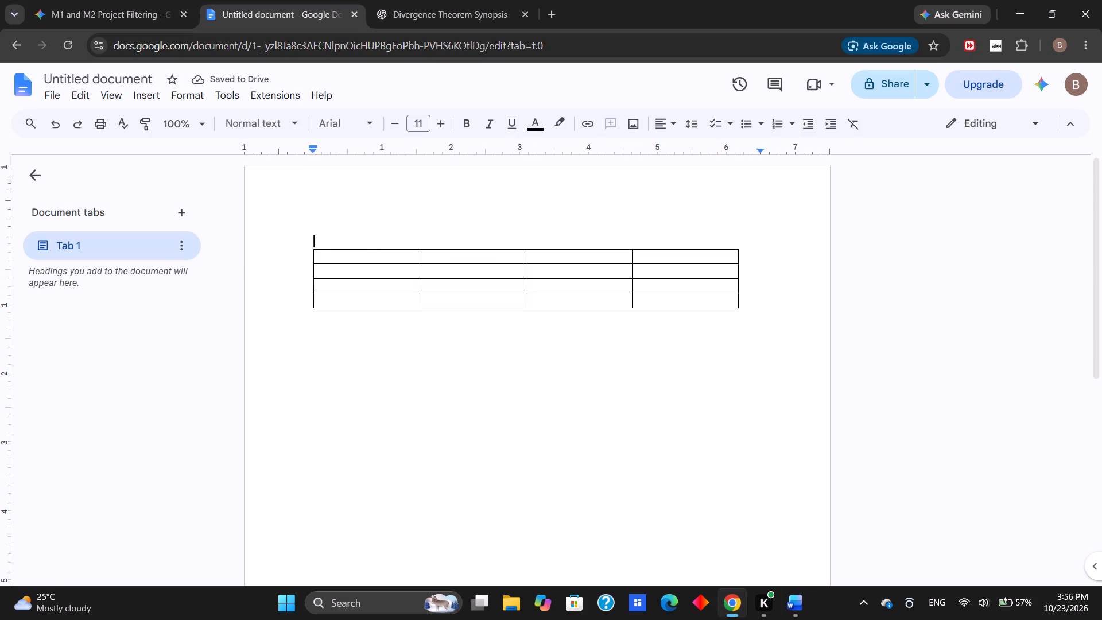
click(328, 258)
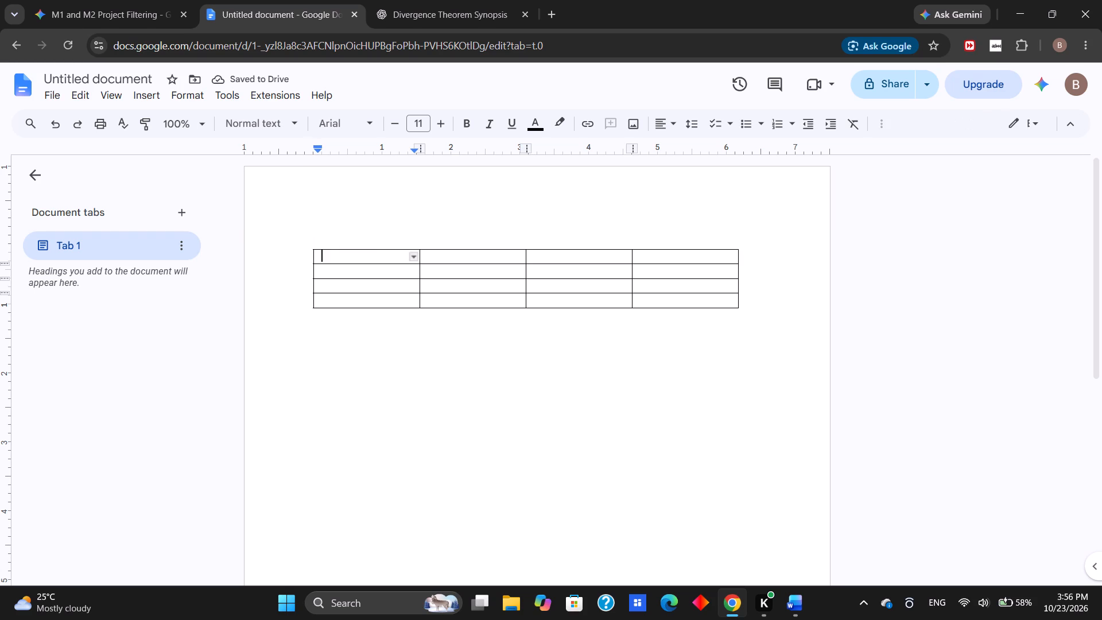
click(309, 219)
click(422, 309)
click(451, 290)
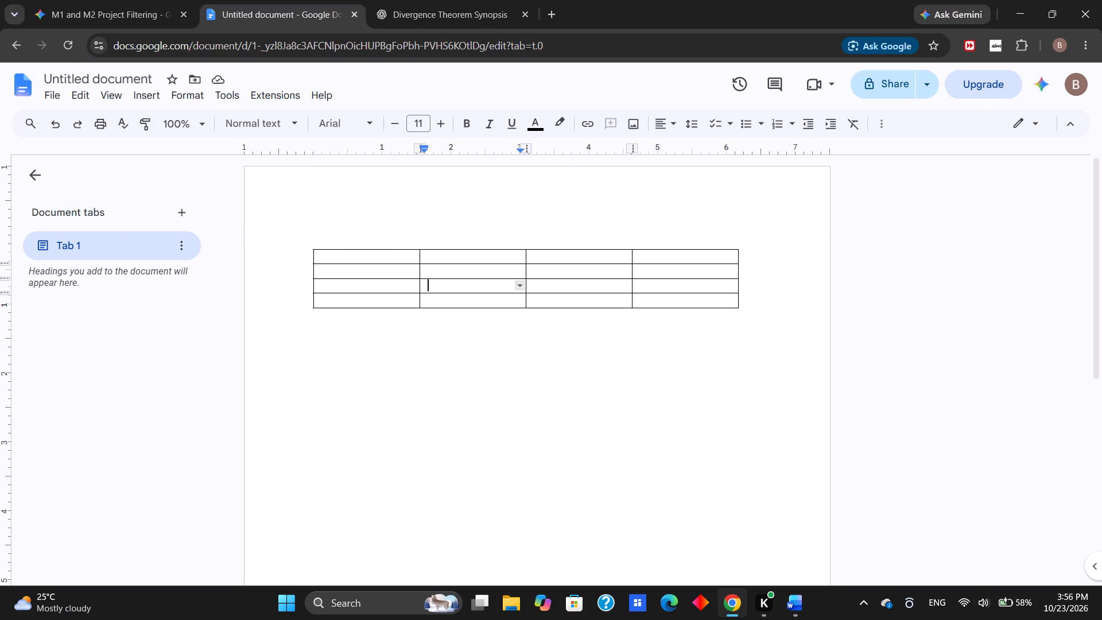
Add one row below the last row of the pasted table.
click(477, 302)
right_click(477, 302)
click(538, 322)
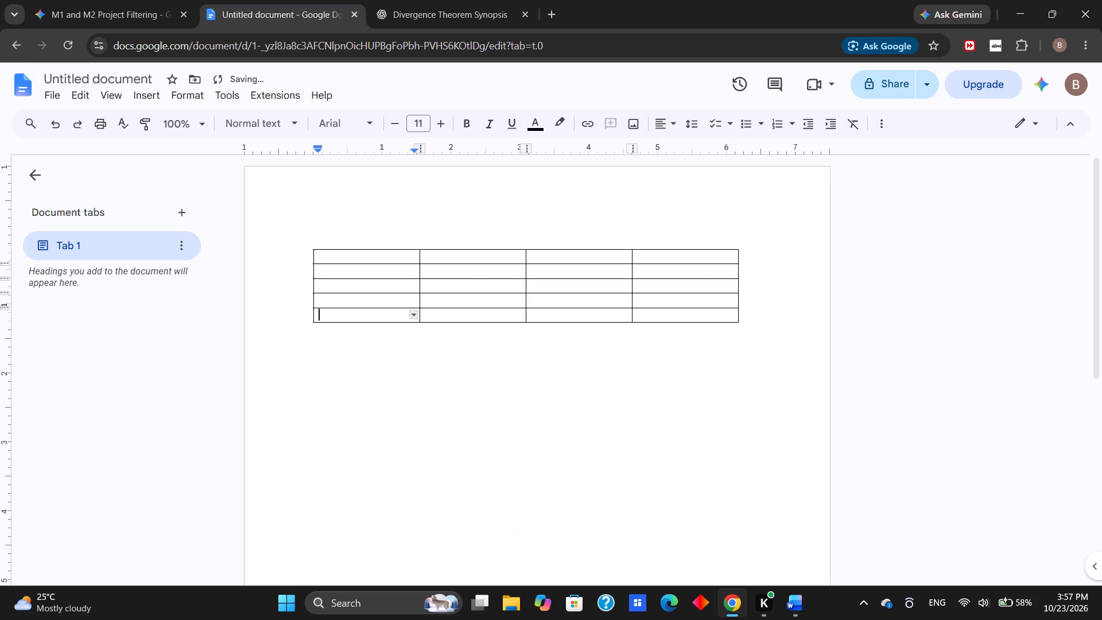
Fill the table's header row with S.NO, NAME, USN and BRANCH.
click(358, 261)
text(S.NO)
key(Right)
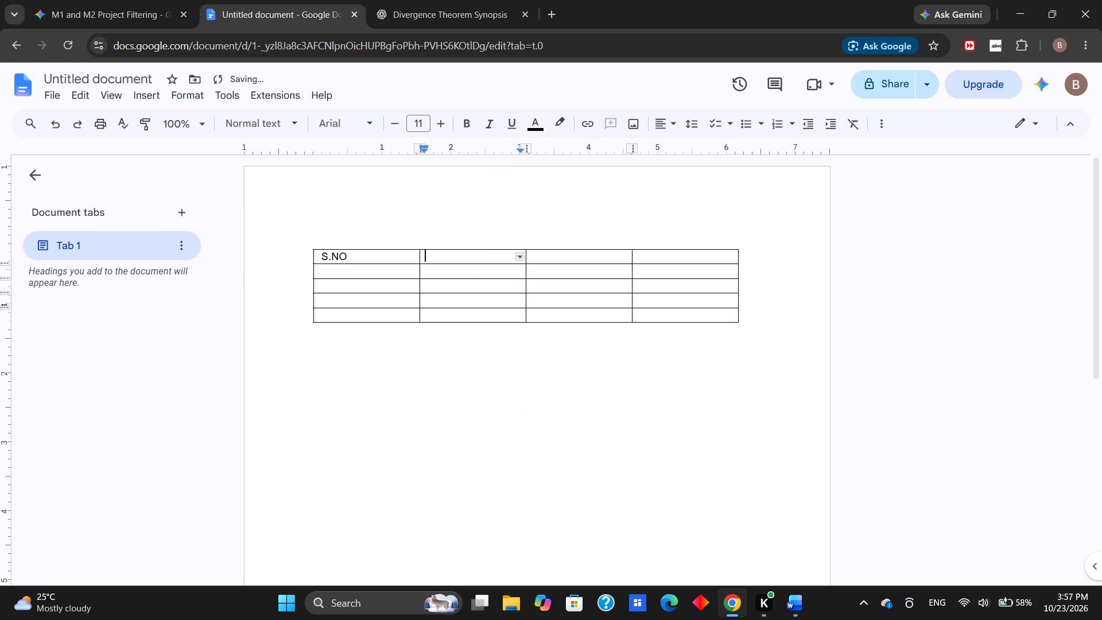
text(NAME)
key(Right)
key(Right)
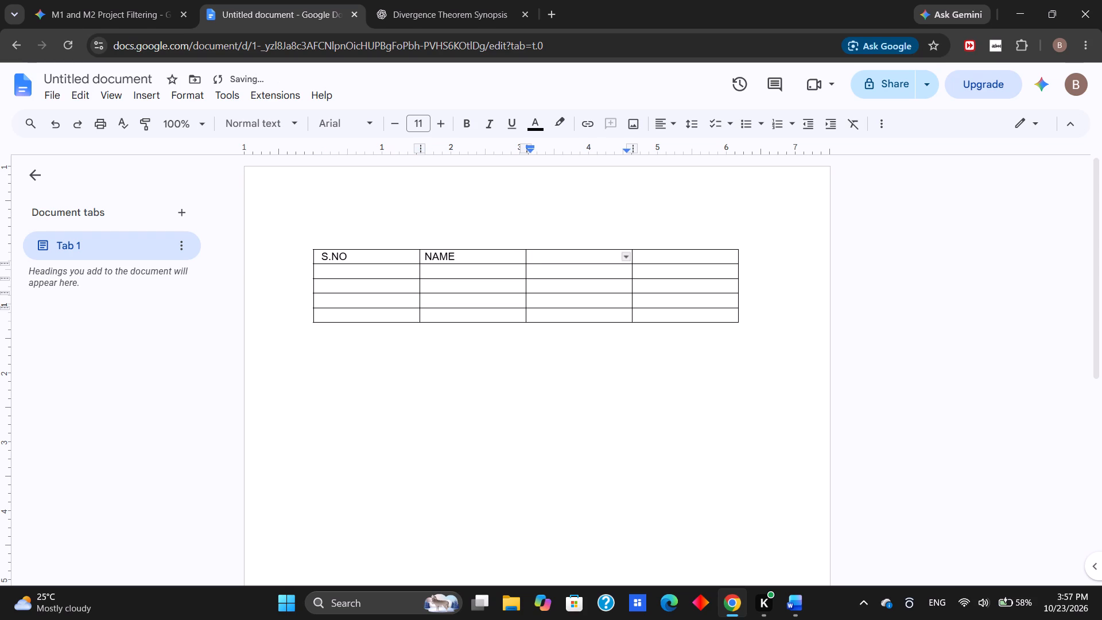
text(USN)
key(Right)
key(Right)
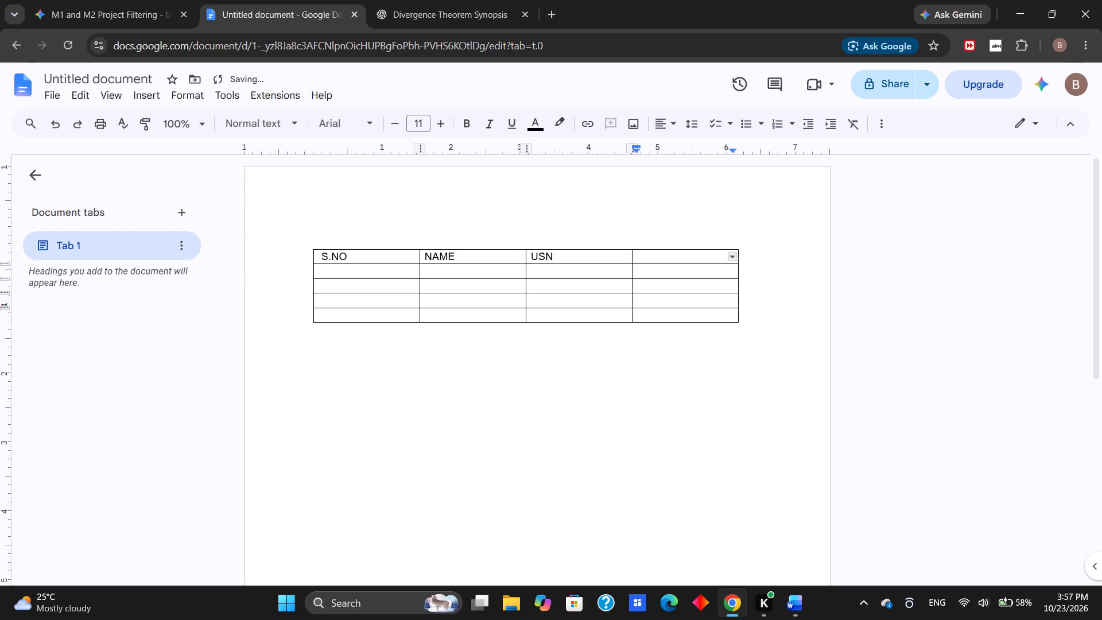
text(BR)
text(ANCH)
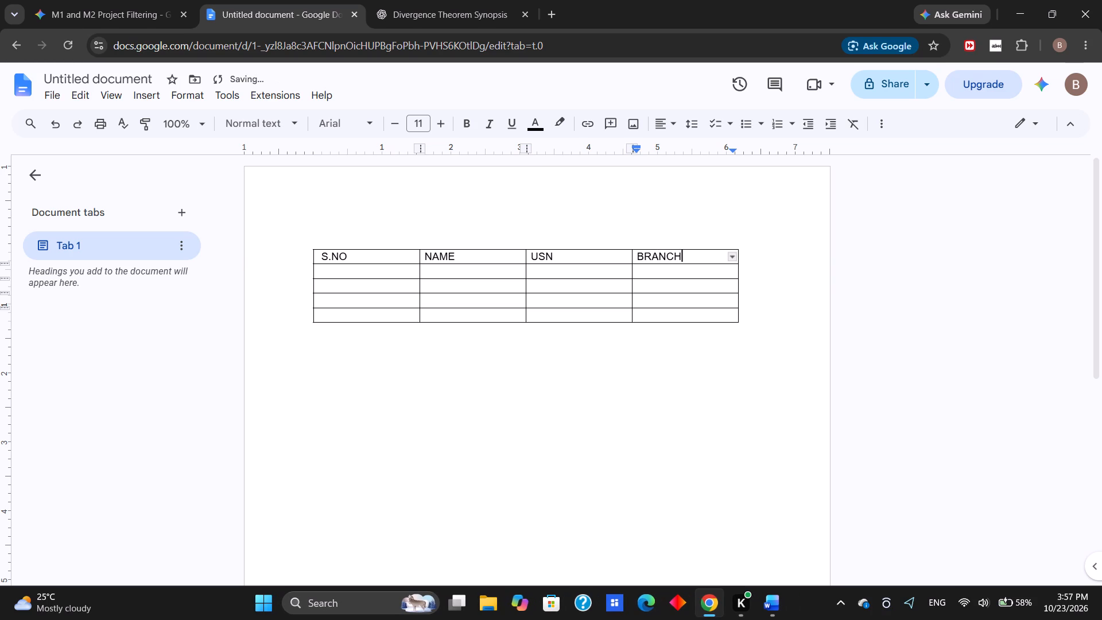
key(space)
Number the four rows under S.NO from 1 to 4.
click(344, 273)
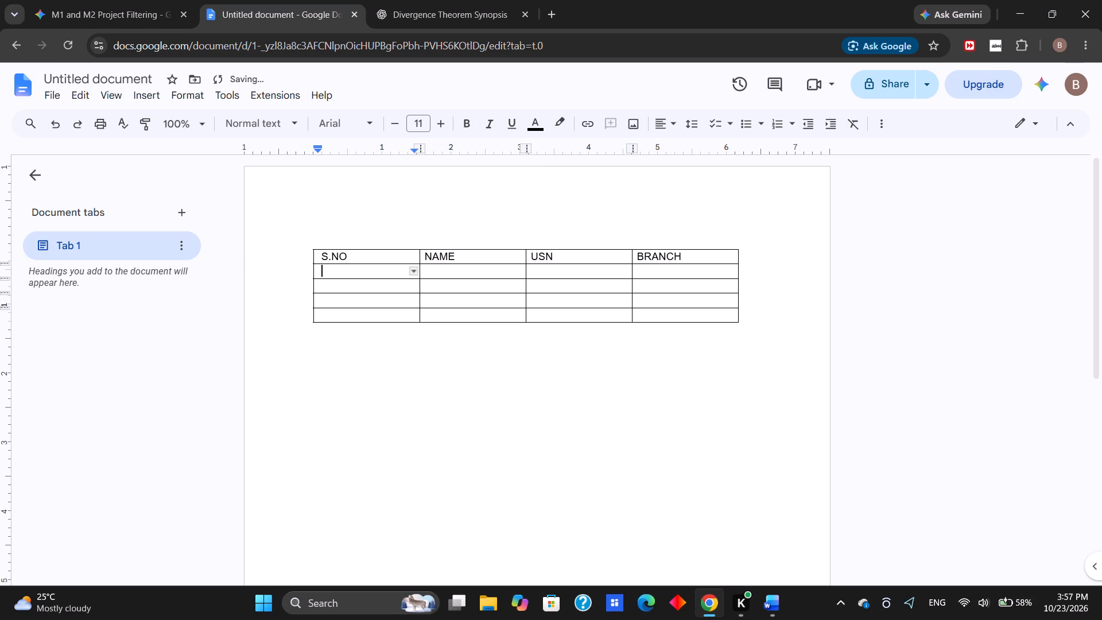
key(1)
key(Down)
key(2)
key(Down)
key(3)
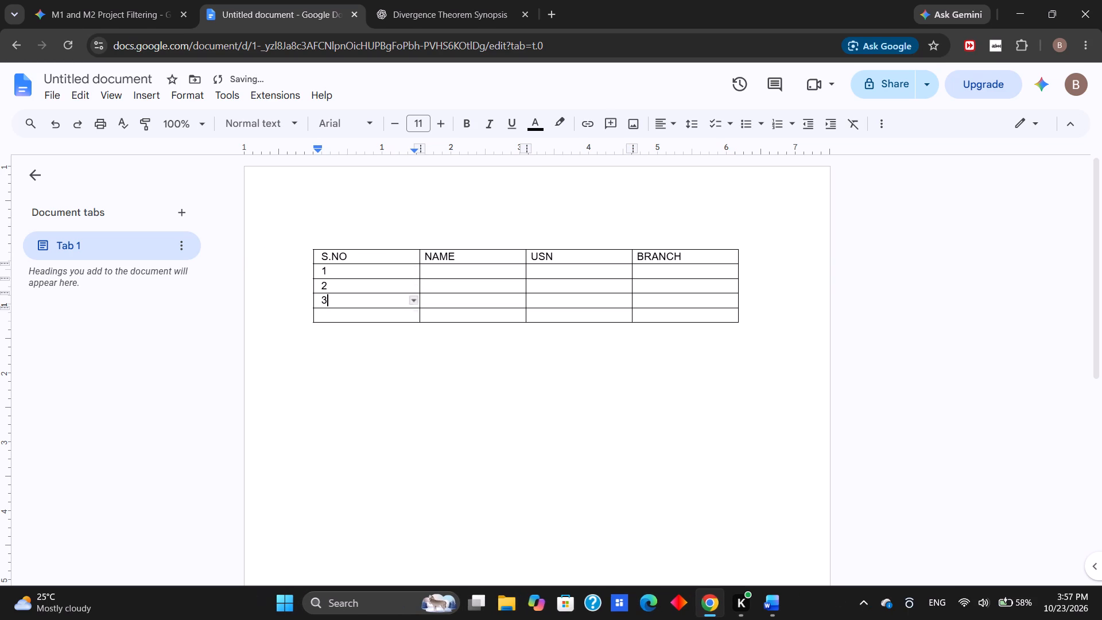
key(Down)
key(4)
Enter the first team member's name under NAME in the row numbered 1.
key(Right)
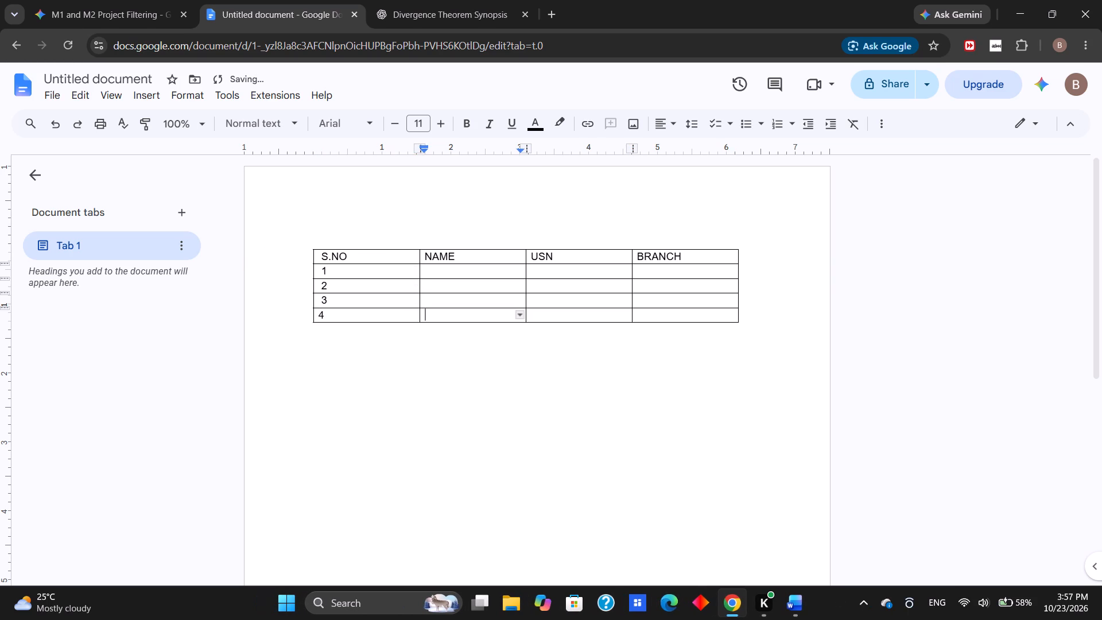
key(Up)
key(Up)
key(Up)
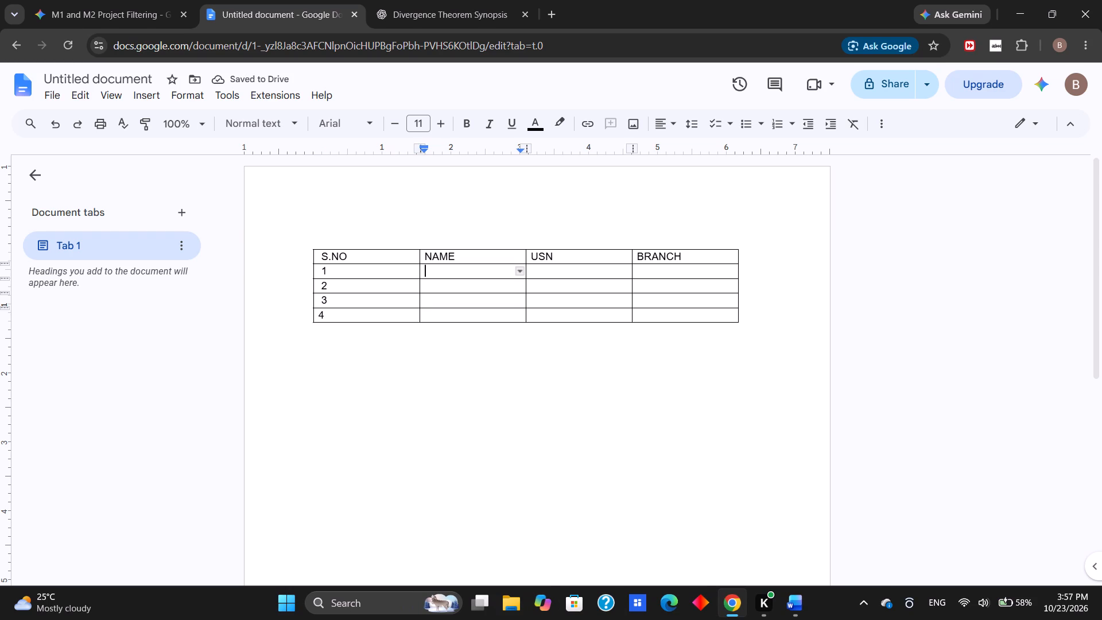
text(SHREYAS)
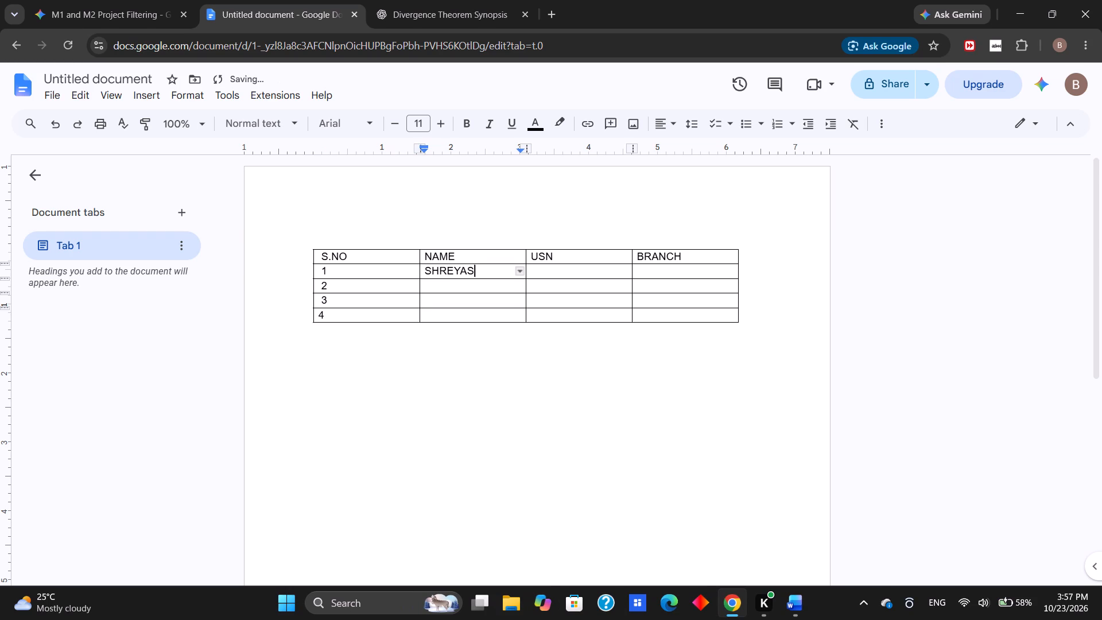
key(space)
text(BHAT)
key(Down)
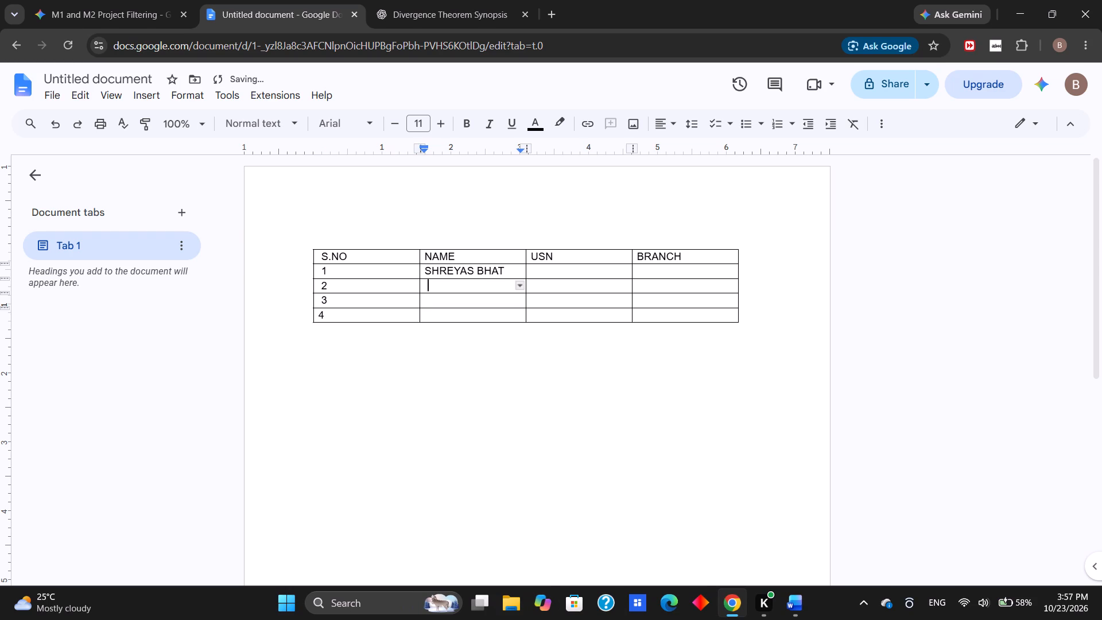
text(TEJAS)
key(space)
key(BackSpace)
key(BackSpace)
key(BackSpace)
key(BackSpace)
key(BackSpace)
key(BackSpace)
Enter the second team member's name and initial under NAME in the row numbered 2.
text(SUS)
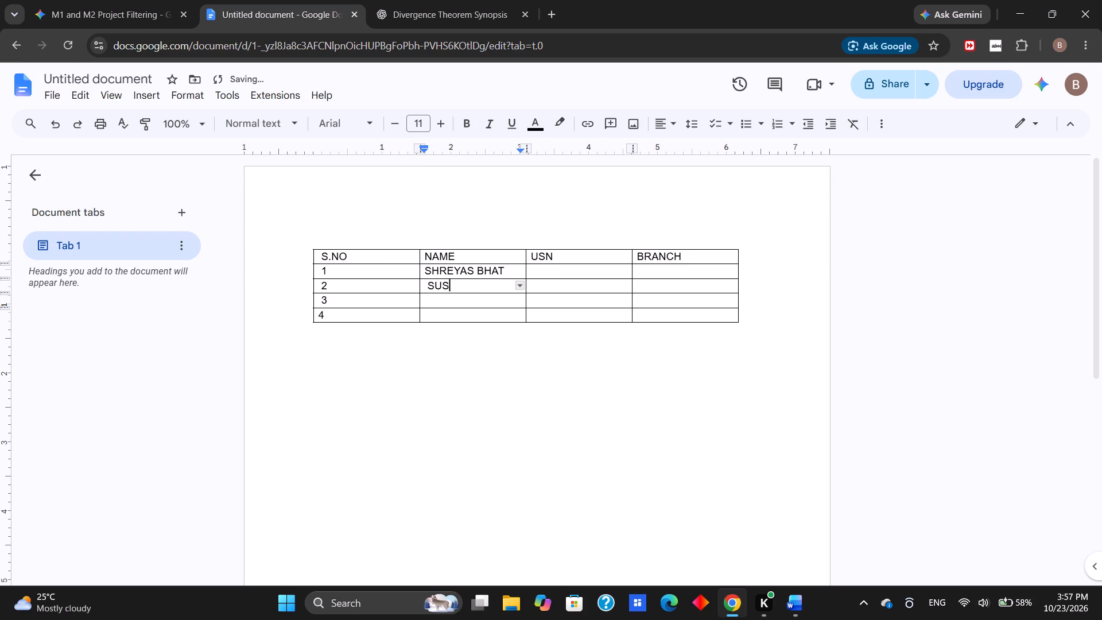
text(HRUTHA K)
Enter the third team member's name under NAME in the row numbered 3.
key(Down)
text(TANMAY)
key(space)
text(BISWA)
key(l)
Remove the leading space before the names in rows 3 and 2 of the NAME column.
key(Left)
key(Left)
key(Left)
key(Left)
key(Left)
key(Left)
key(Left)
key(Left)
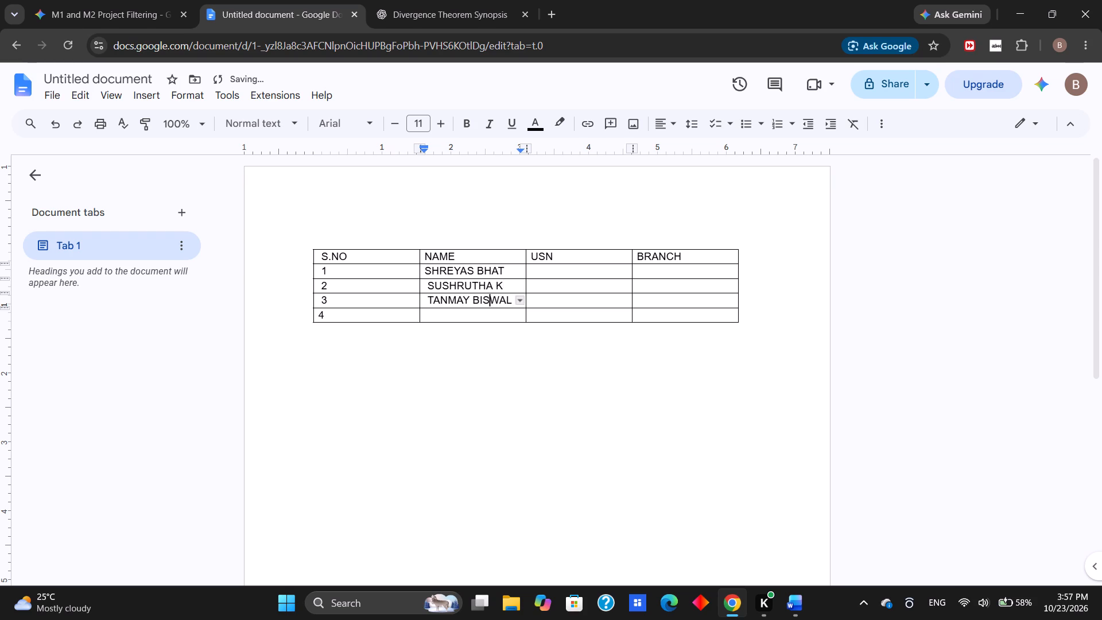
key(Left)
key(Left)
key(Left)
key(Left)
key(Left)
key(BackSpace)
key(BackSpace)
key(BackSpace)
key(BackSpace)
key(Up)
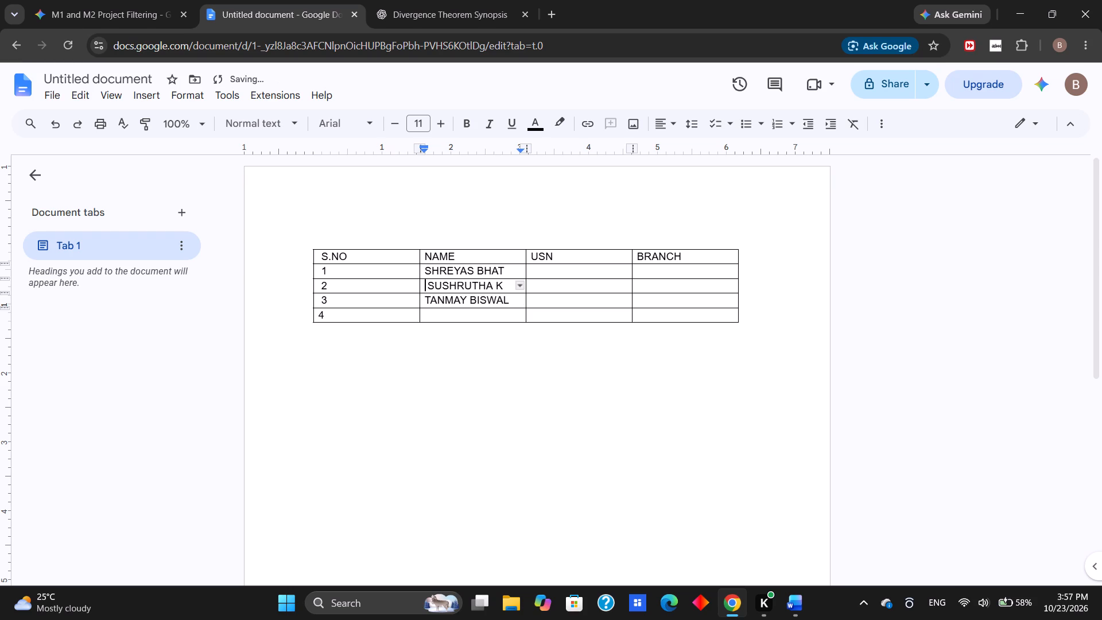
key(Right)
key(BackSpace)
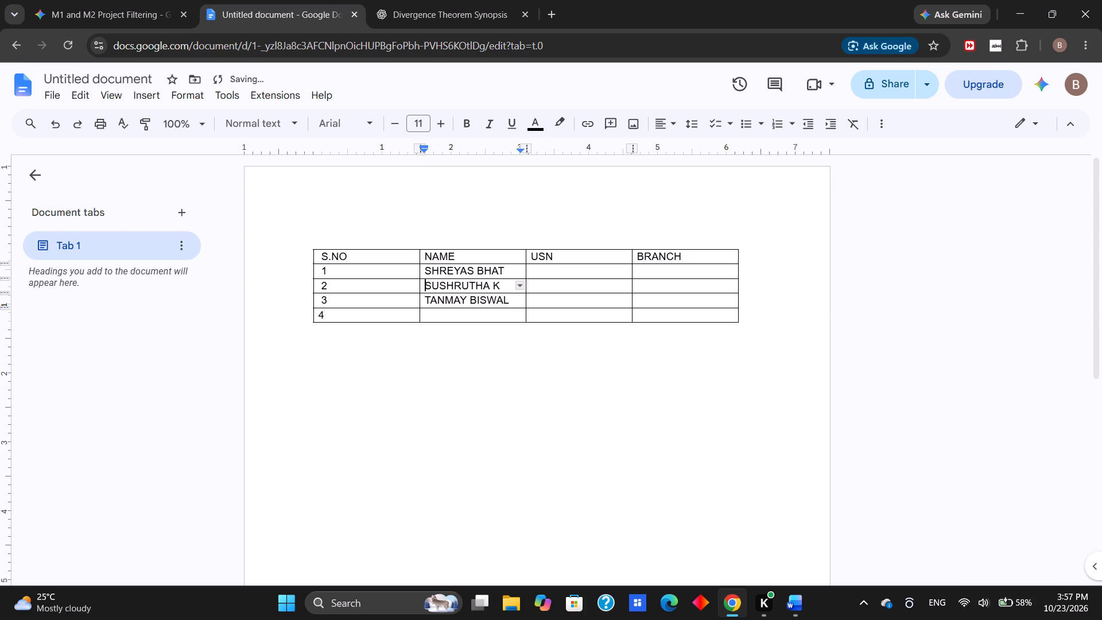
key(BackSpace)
Enter the fourth team member's name and initial under NAME in the row numbered 4.
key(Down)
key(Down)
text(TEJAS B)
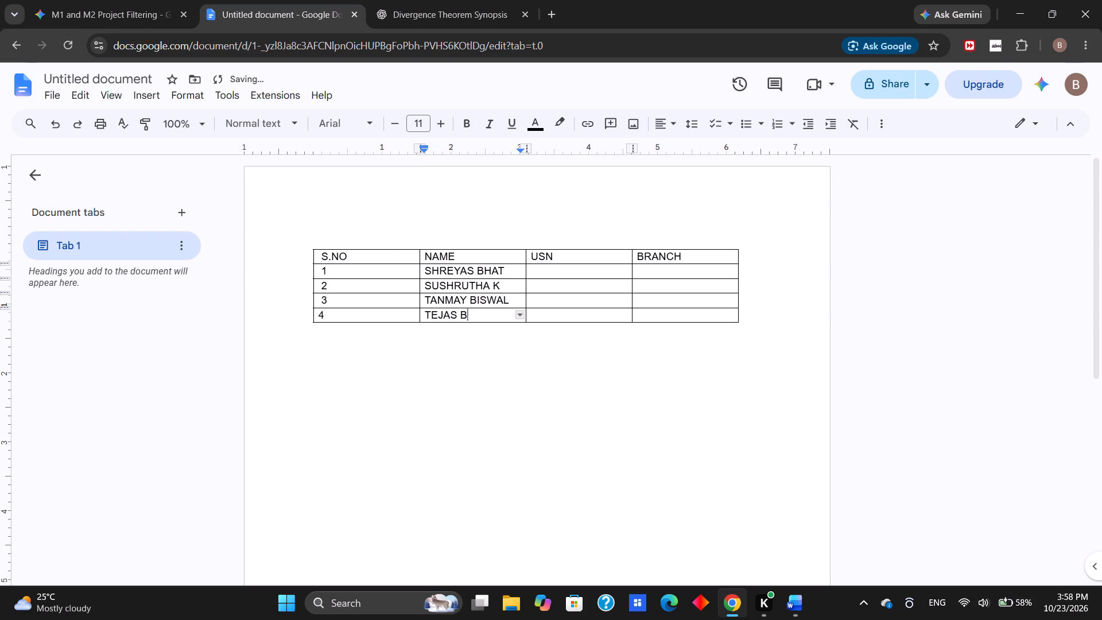
Enter the first team member's student number under USN in the row numbered 1.
click(533, 270)
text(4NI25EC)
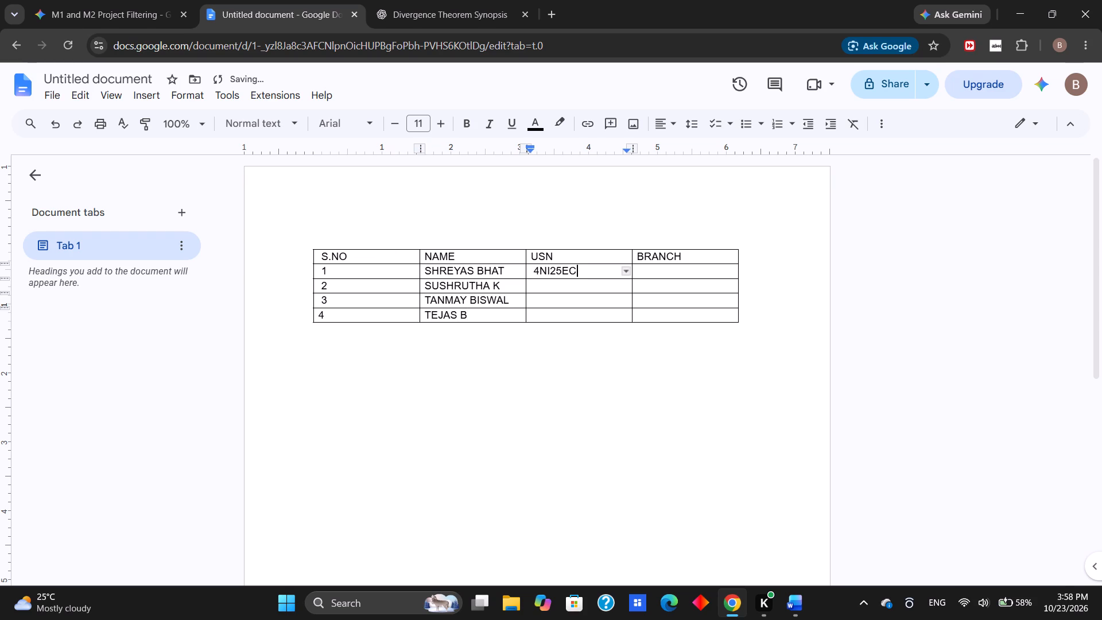
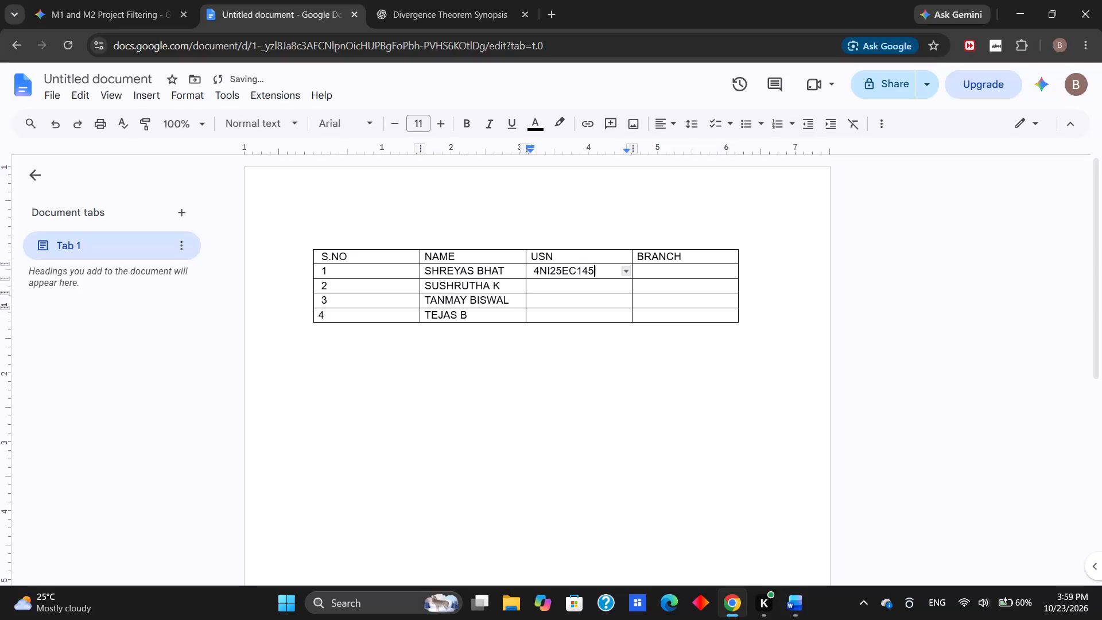
Enter the student numbers of the second, third and fourth team members under USN in rows 2 to 4.
key(Down)
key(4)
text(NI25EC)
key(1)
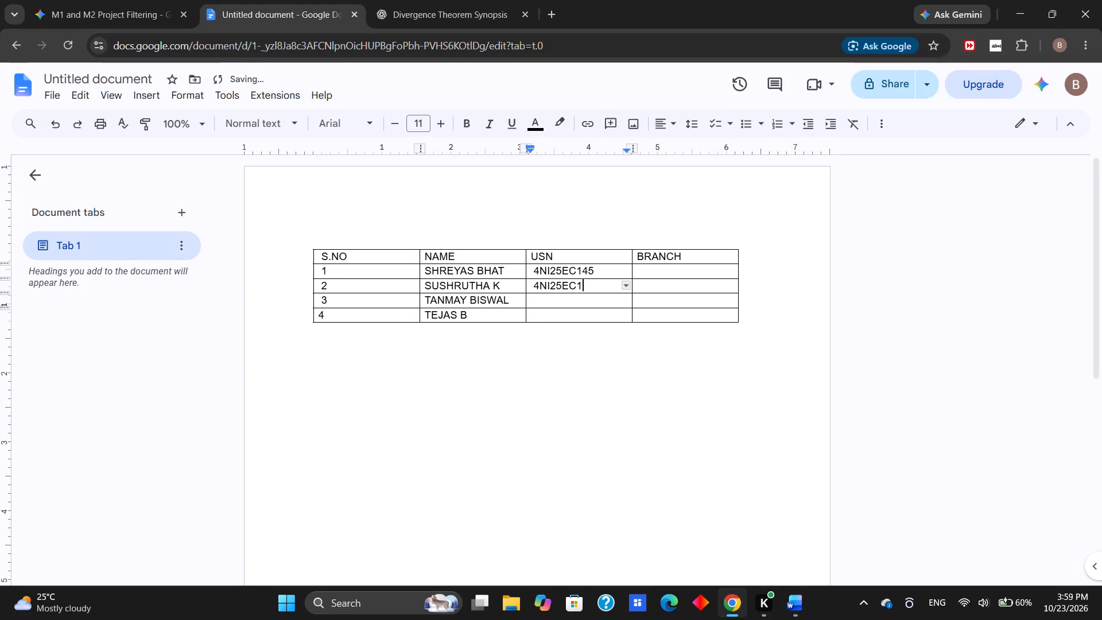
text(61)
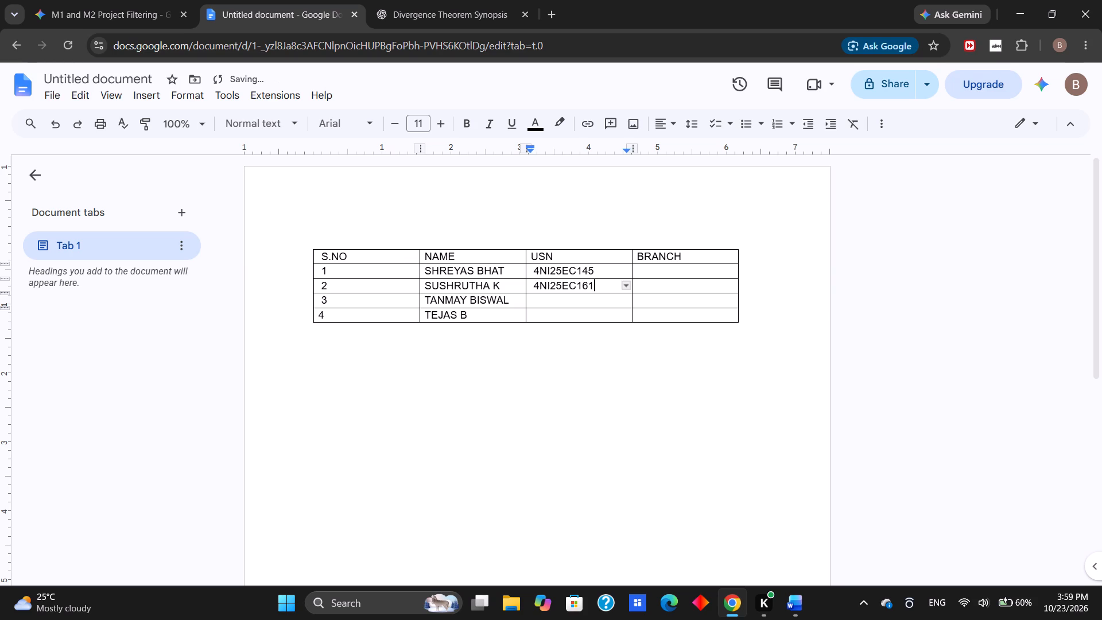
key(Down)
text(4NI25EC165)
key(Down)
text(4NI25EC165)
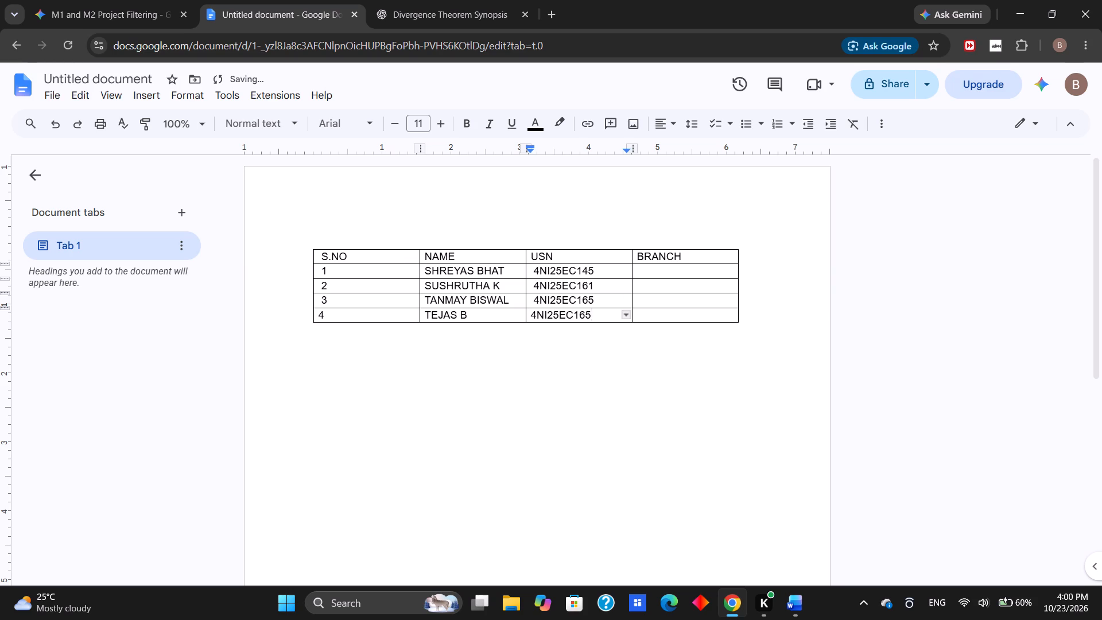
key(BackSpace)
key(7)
Fill the BRANCH column with ECE for all four team members.
click(669, 269)
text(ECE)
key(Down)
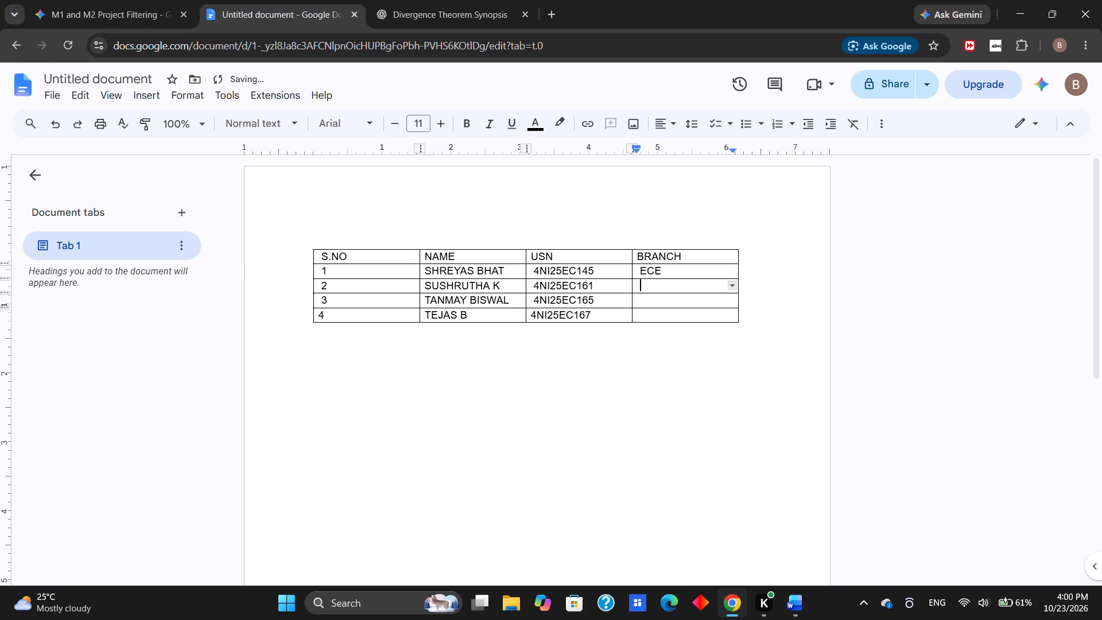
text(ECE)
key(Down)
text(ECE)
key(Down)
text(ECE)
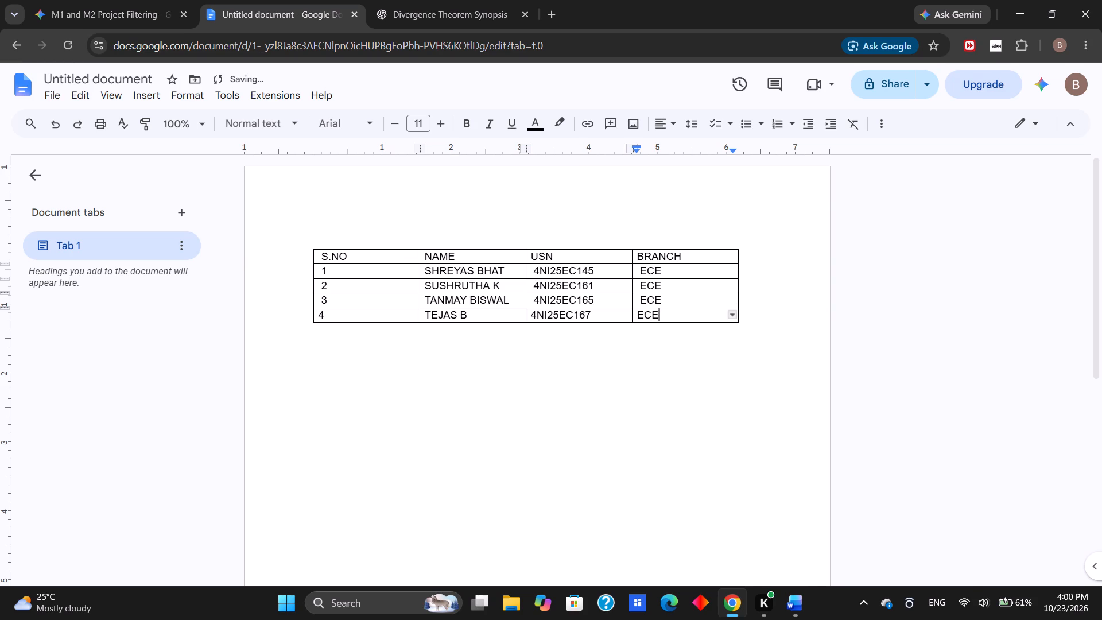
Insert a new empty column after the BRANCH column of the team table.
right_click(732, 284)
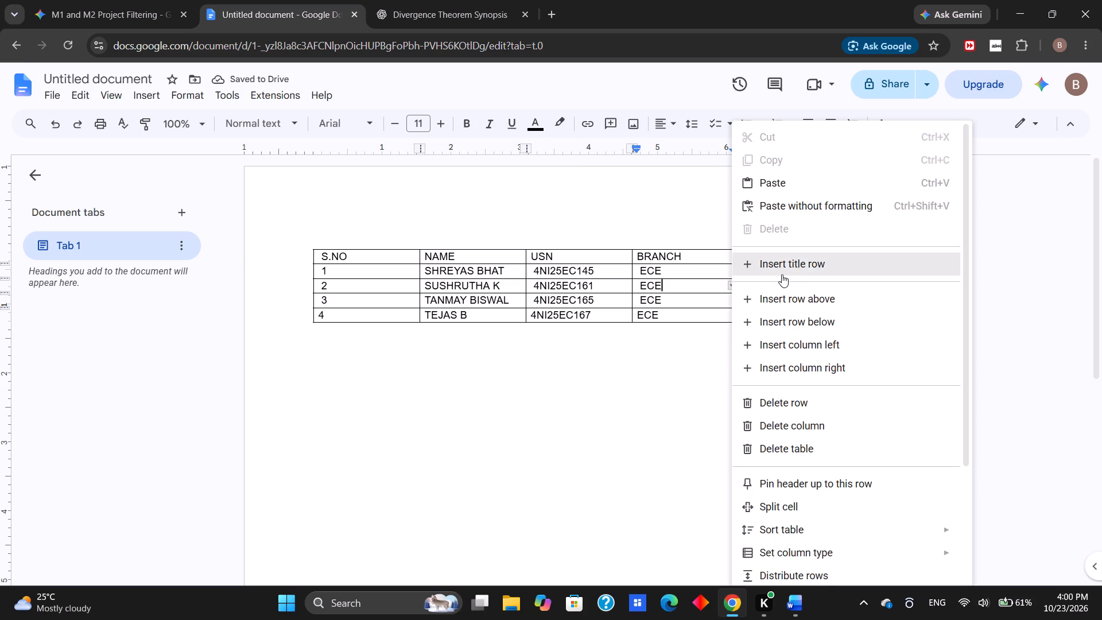
click(820, 361)
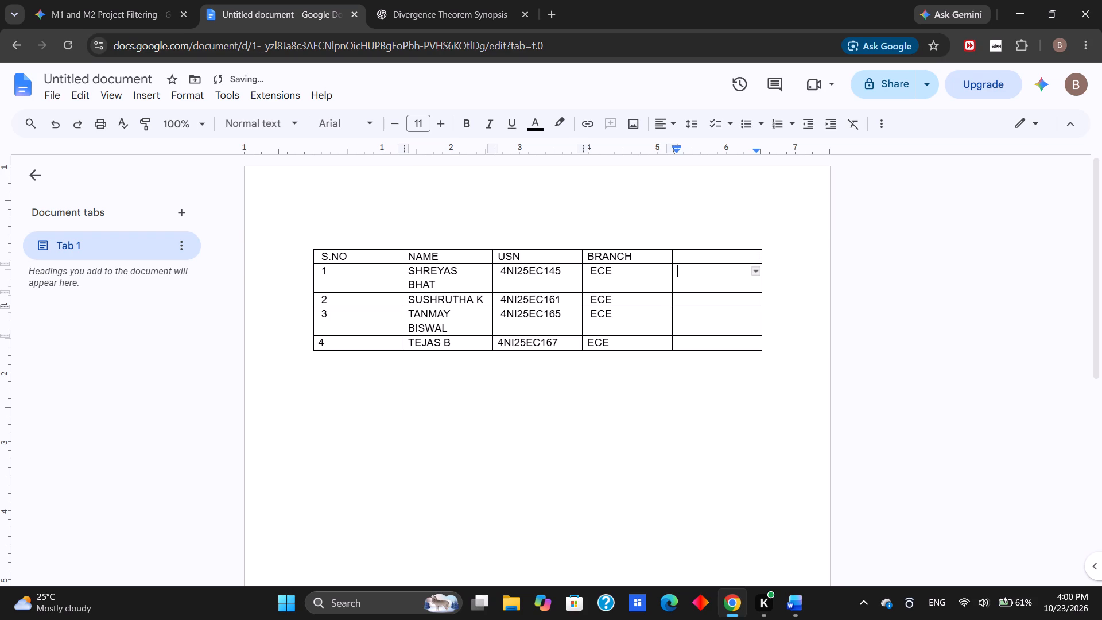
click(695, 286)
Widen the NAME column slightly so that each team member's name fits on one line.
click(491, 277)
click(492, 277)
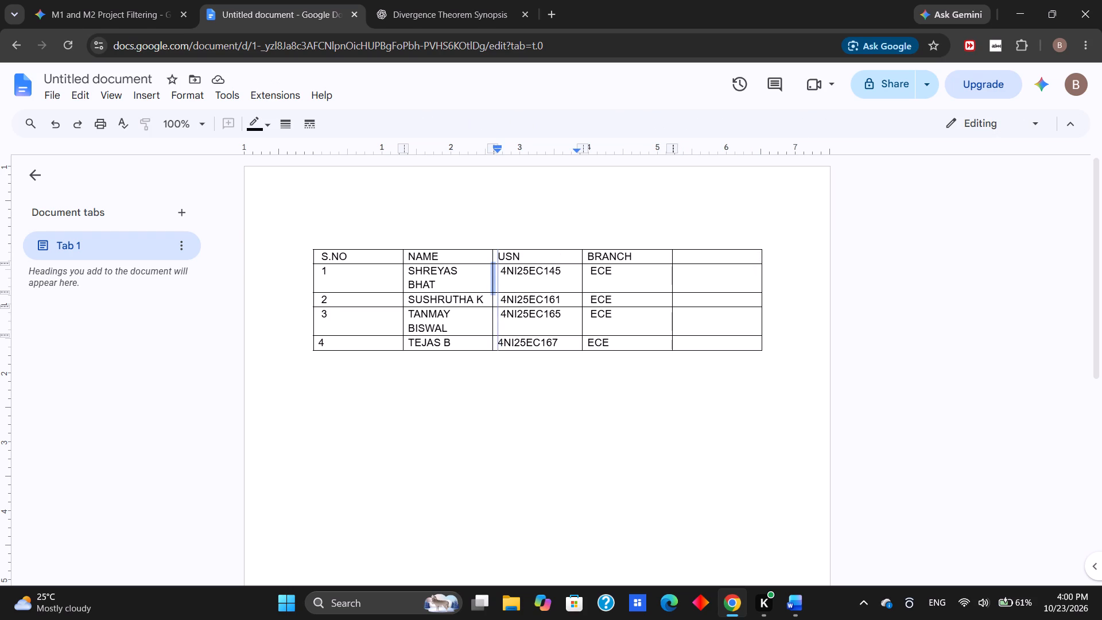
Enter SECTION as the header of the new last column.
click(703, 250)
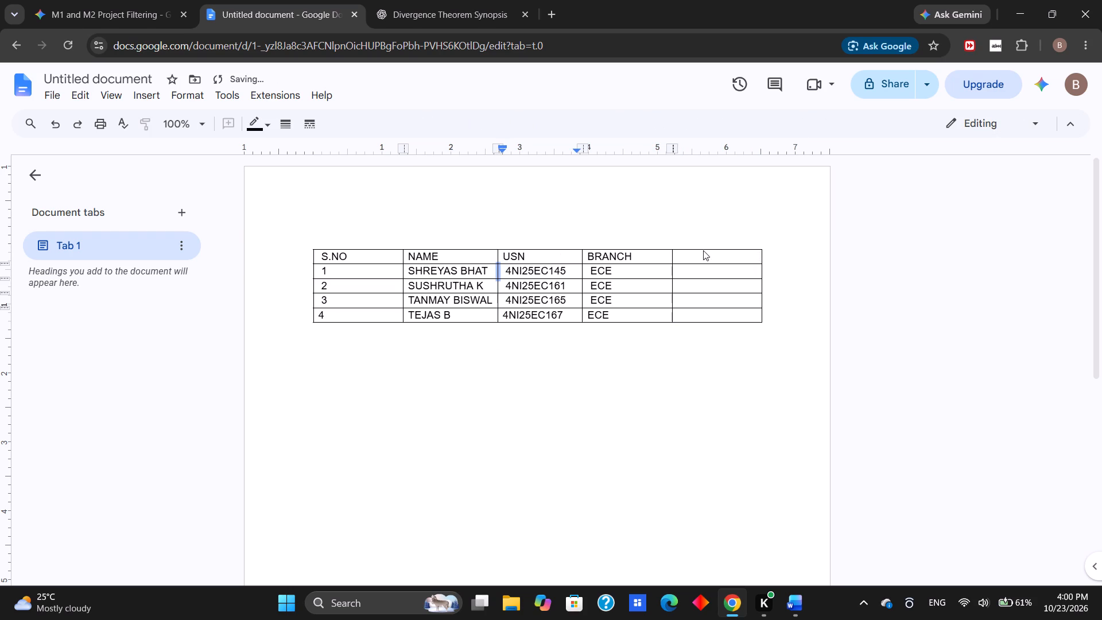
click(696, 260)
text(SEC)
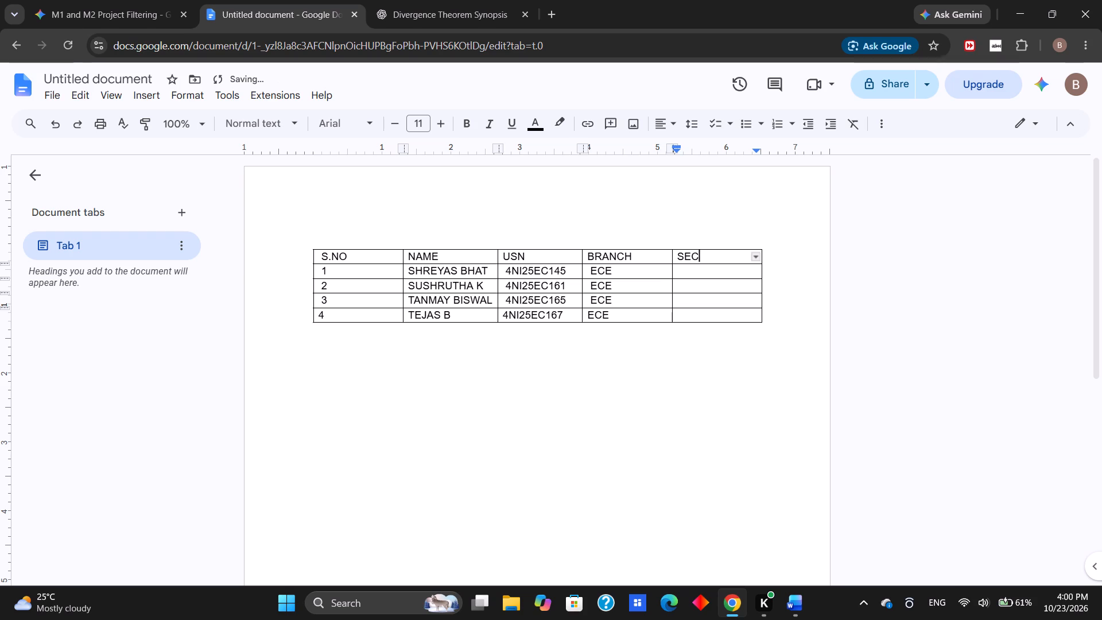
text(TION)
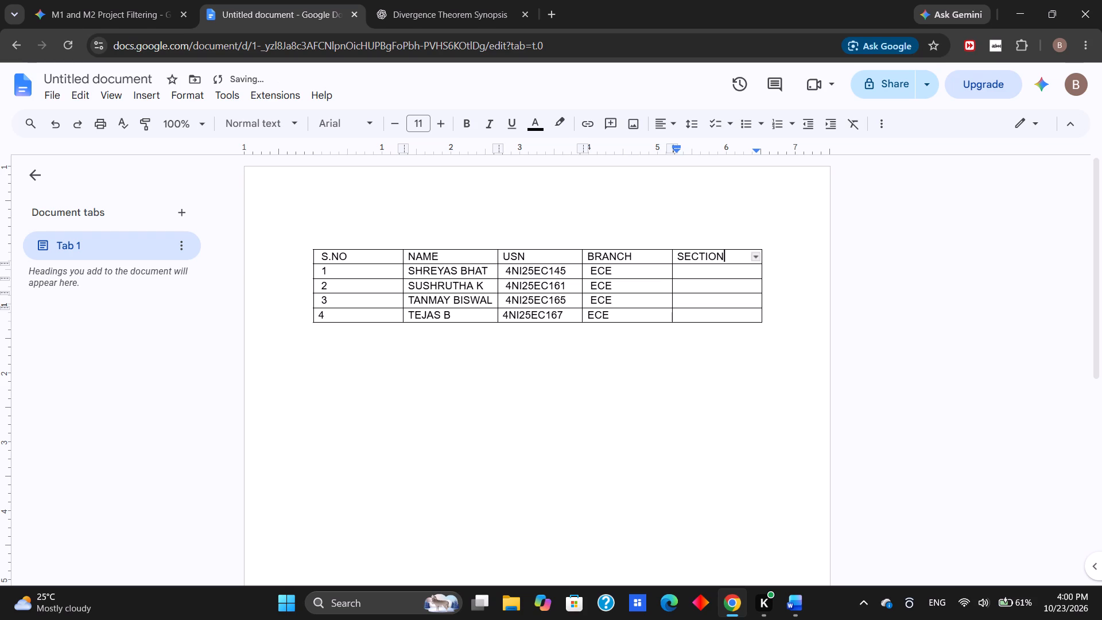
Fill the SECTION column with C for all four team members.
click(690, 263)
click(692, 272)
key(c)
key(Down)
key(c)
key(Down)
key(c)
key(Down)
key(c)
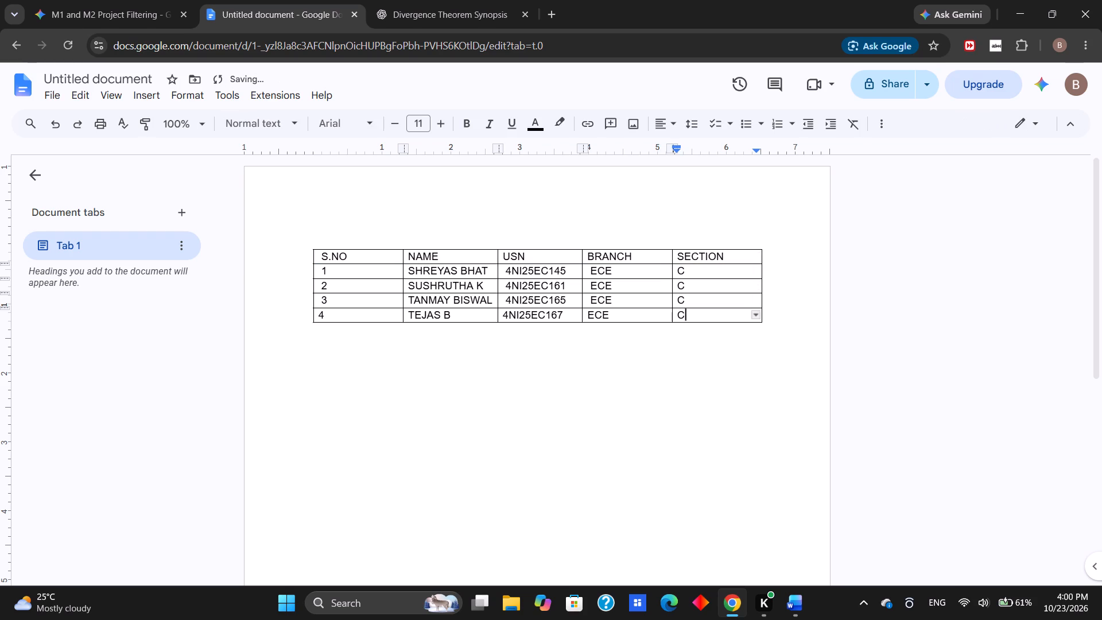
Add the line "SUBJECT - ENGINEERING ELECTROMAGNETICS" below the team table and start a new line after it.
click(394, 369)
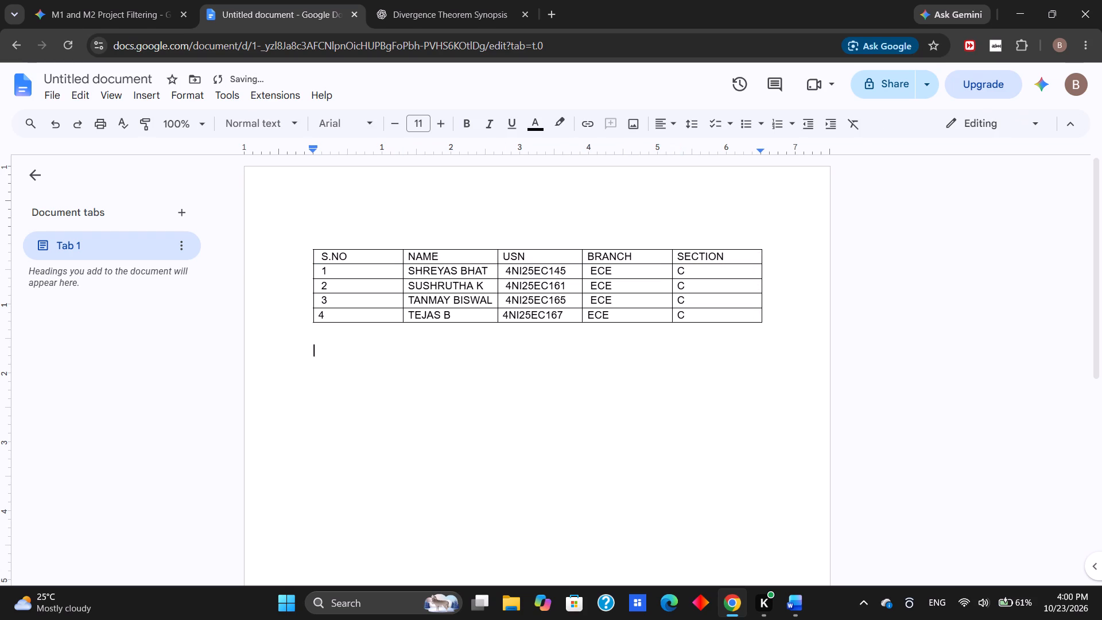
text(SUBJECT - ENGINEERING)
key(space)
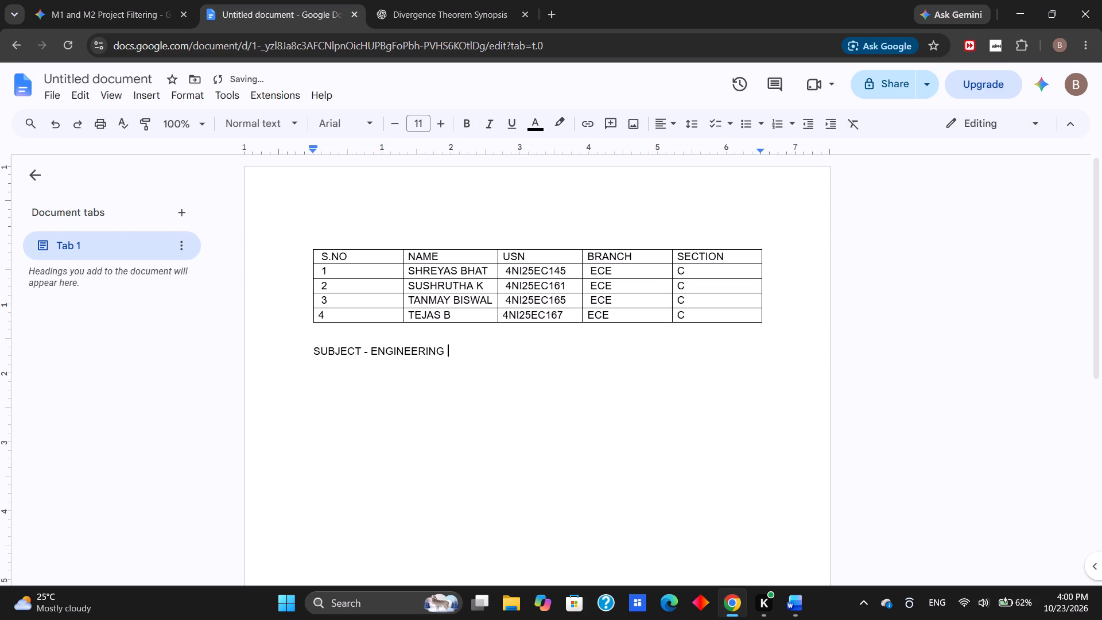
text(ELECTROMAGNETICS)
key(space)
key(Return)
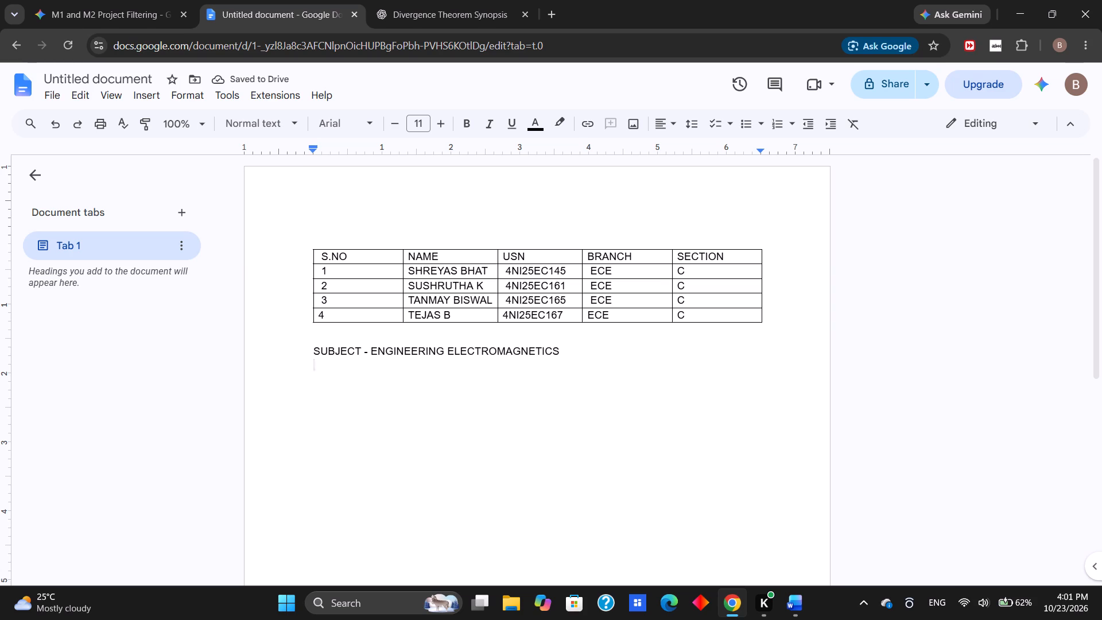
Add the heading "PHASE-01" at font size 20 on the line above the team table, indented by two spaces.
click(340, 190)
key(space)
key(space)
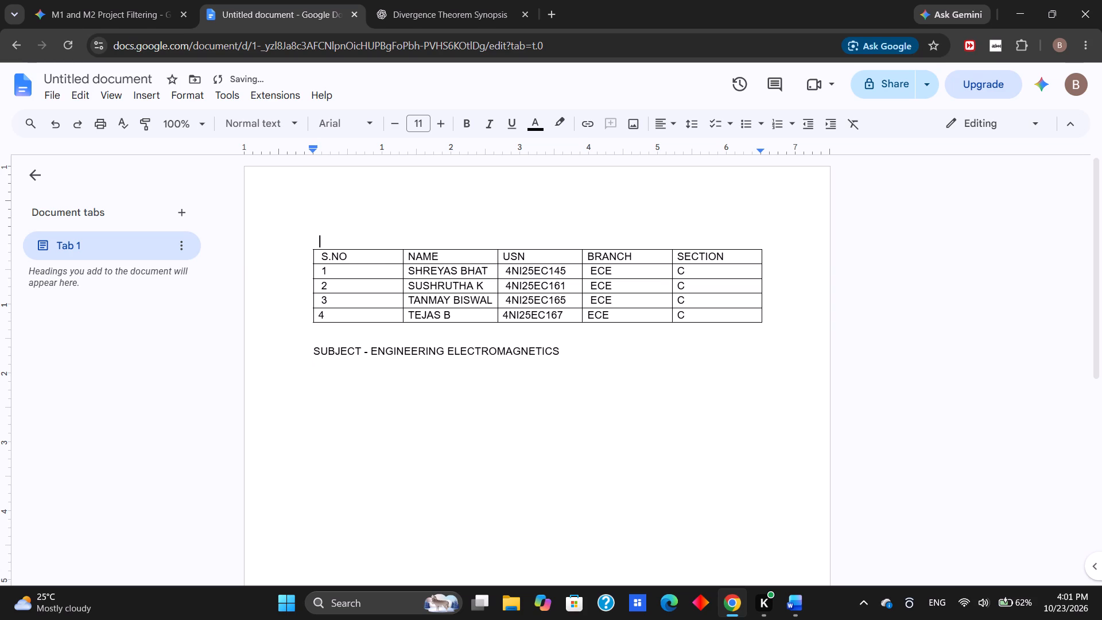
click(421, 120)
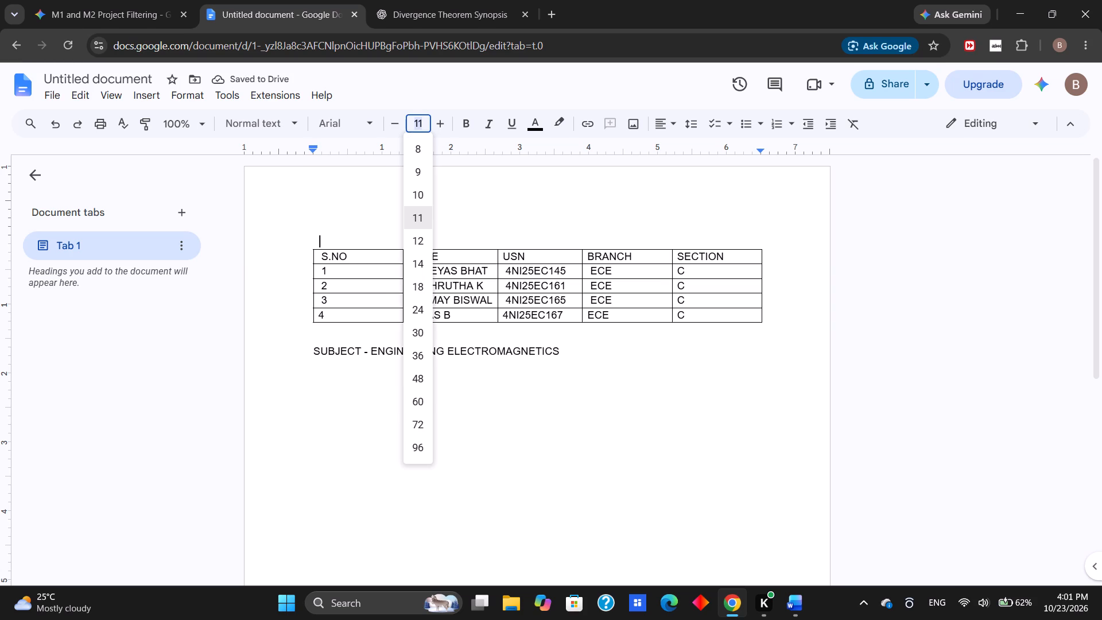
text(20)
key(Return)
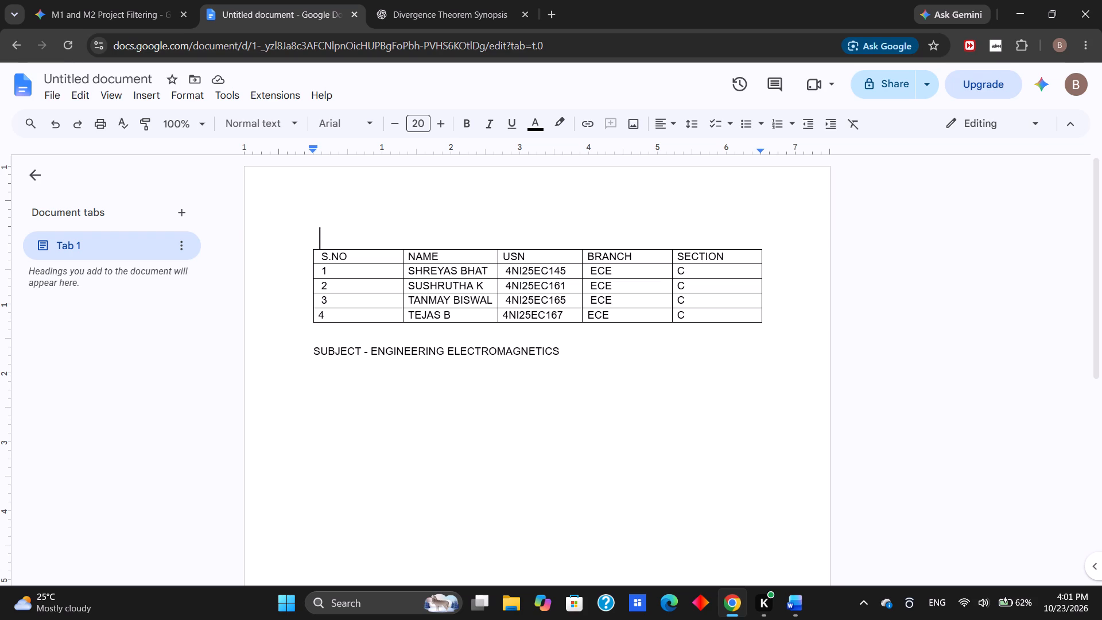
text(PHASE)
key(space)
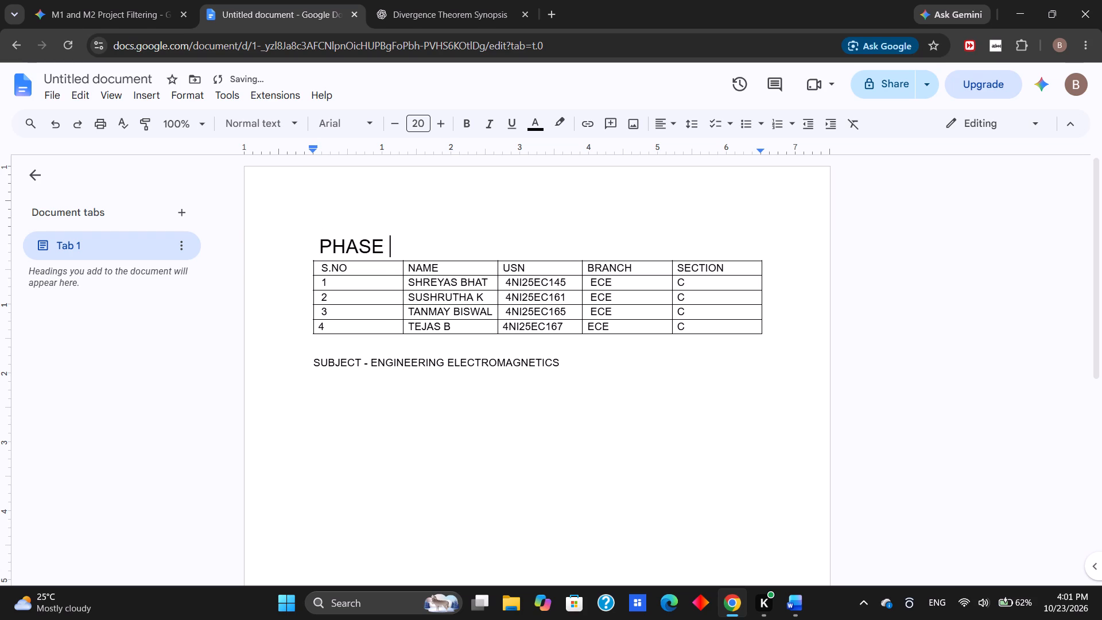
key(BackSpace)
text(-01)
Extend the heading above the table with "_Experiantial Learning" directly after "PHASE-01".
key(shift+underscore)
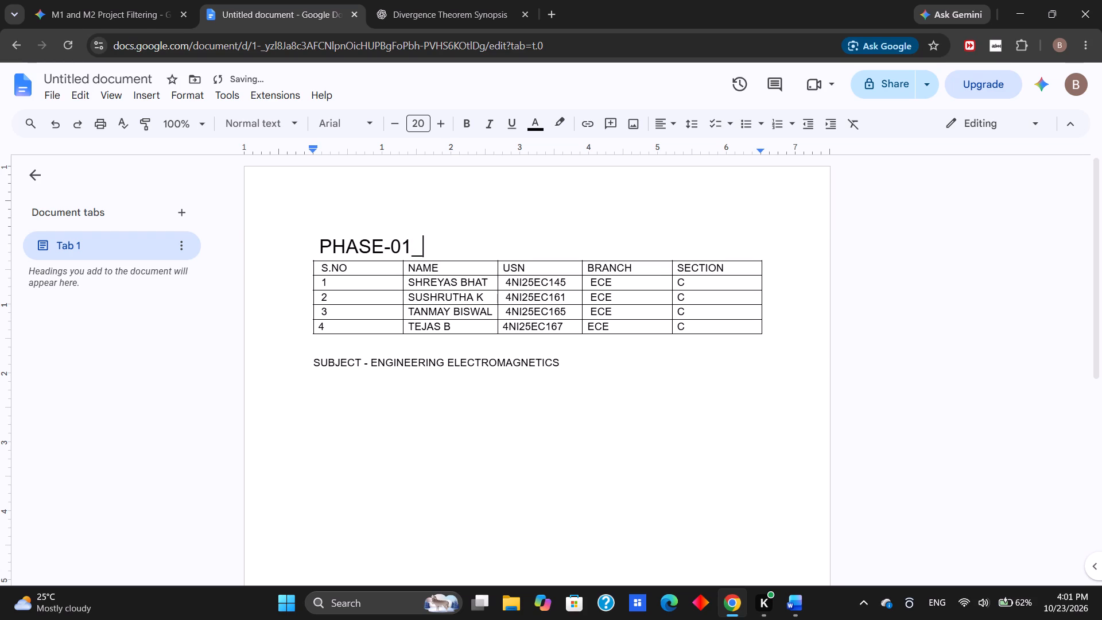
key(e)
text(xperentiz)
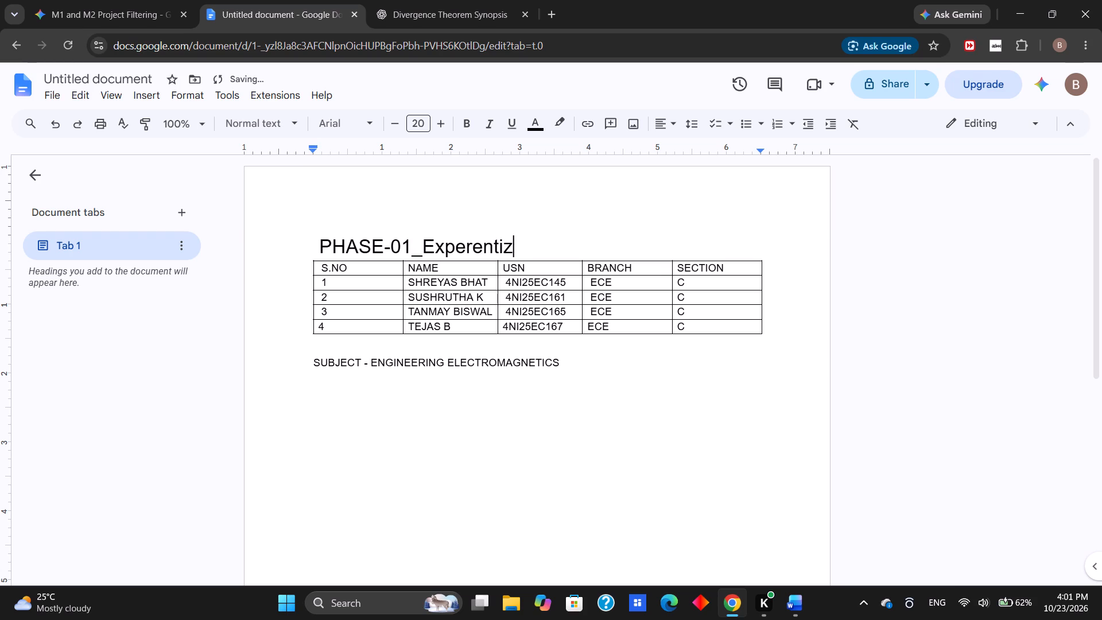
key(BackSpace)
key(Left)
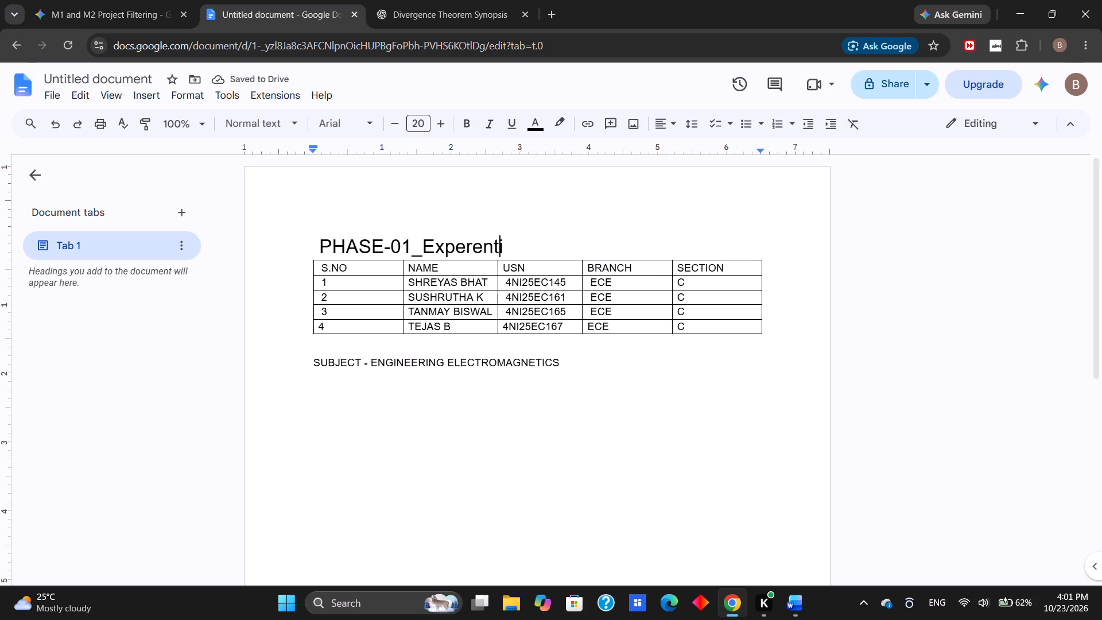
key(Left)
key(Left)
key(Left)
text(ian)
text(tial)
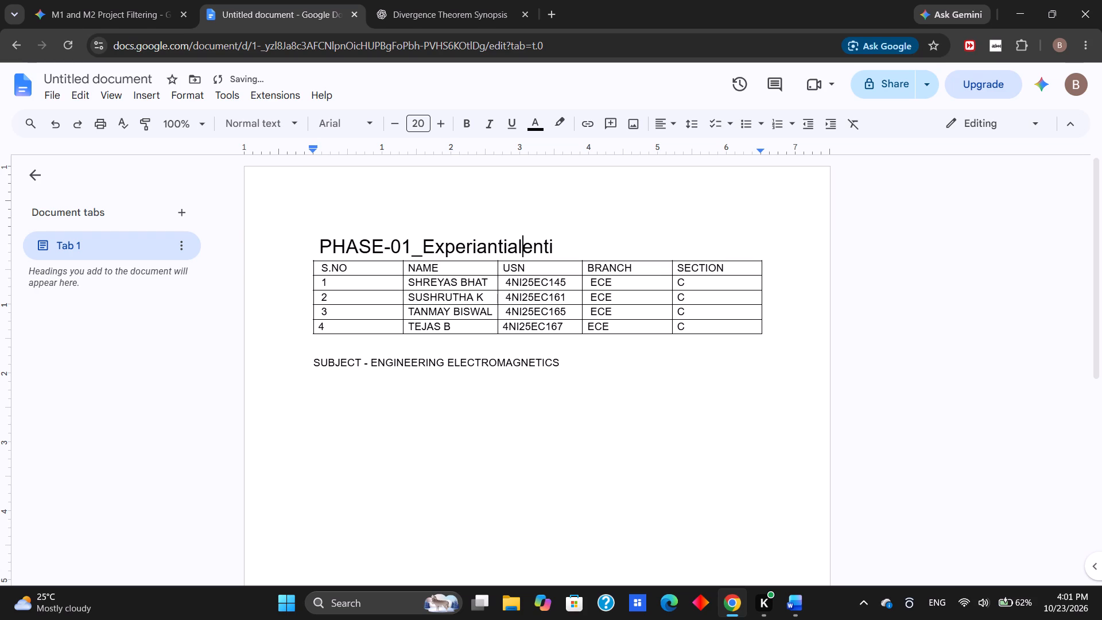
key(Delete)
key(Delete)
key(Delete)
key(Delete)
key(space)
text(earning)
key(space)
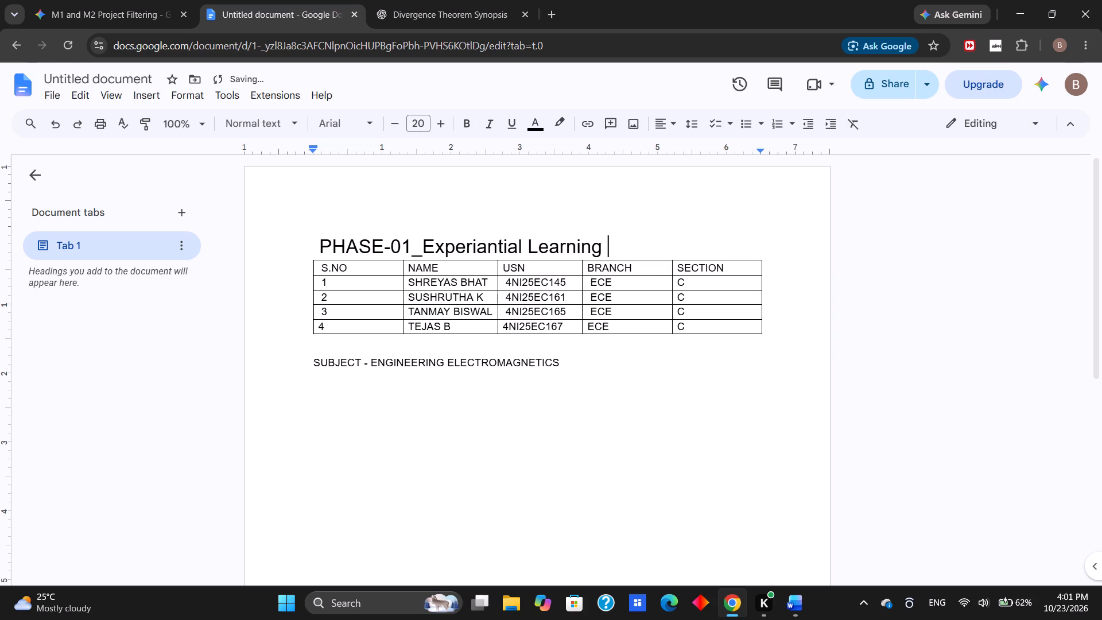
Make the word SUBJECT in the line below the team table bold.
click(569, 359)
drag(569, 363, 316, 365)
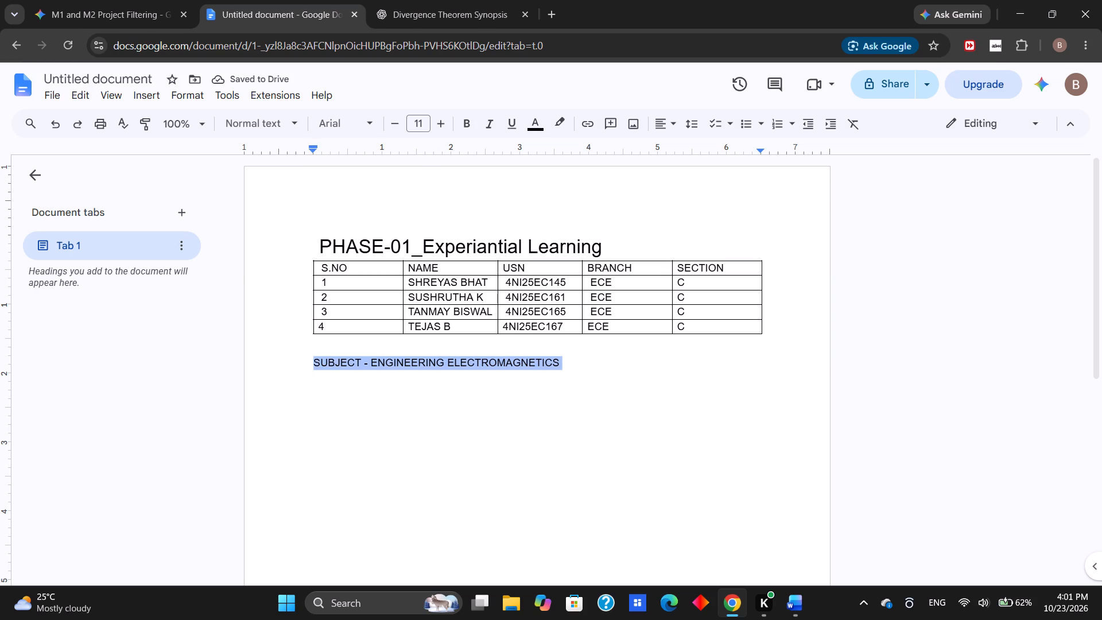
drag(316, 365, 312, 361)
click(481, 416)
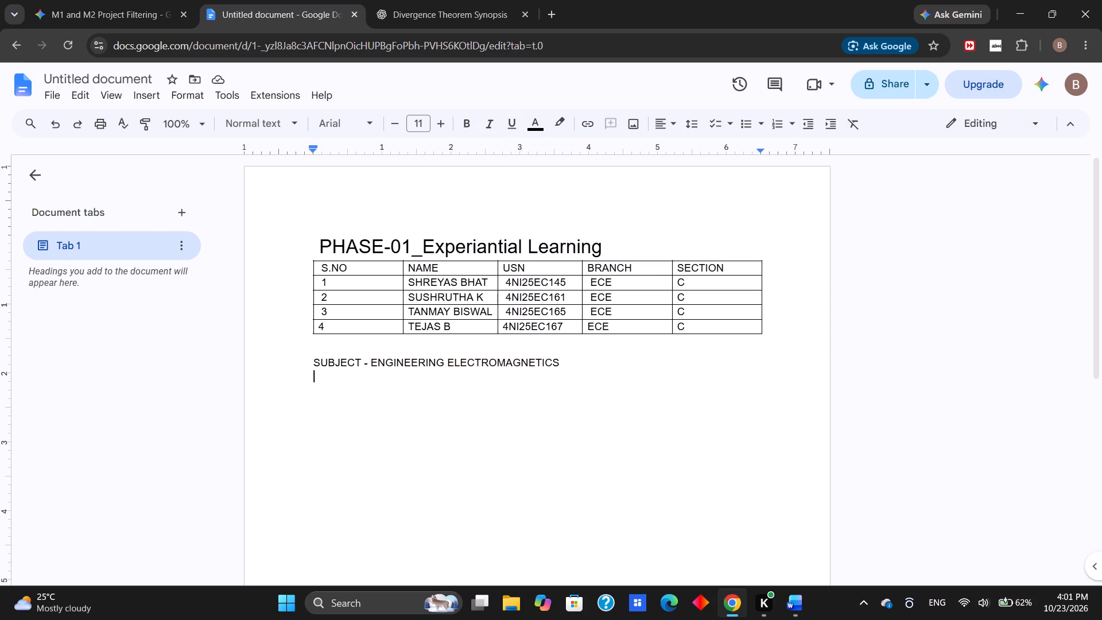
drag(362, 362, 300, 363)
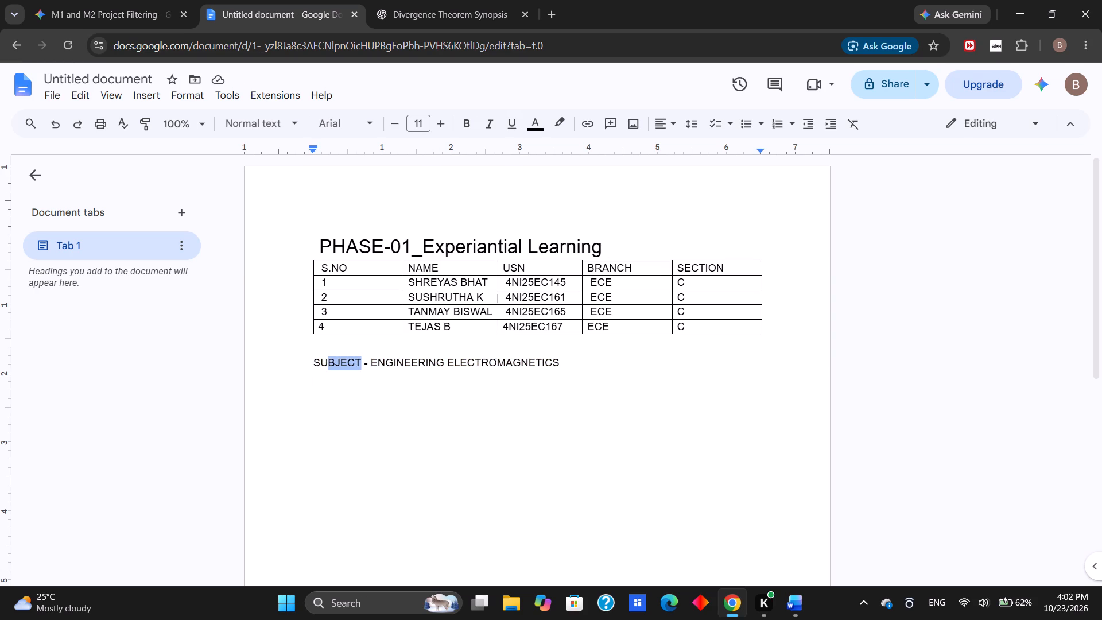
click(468, 125)
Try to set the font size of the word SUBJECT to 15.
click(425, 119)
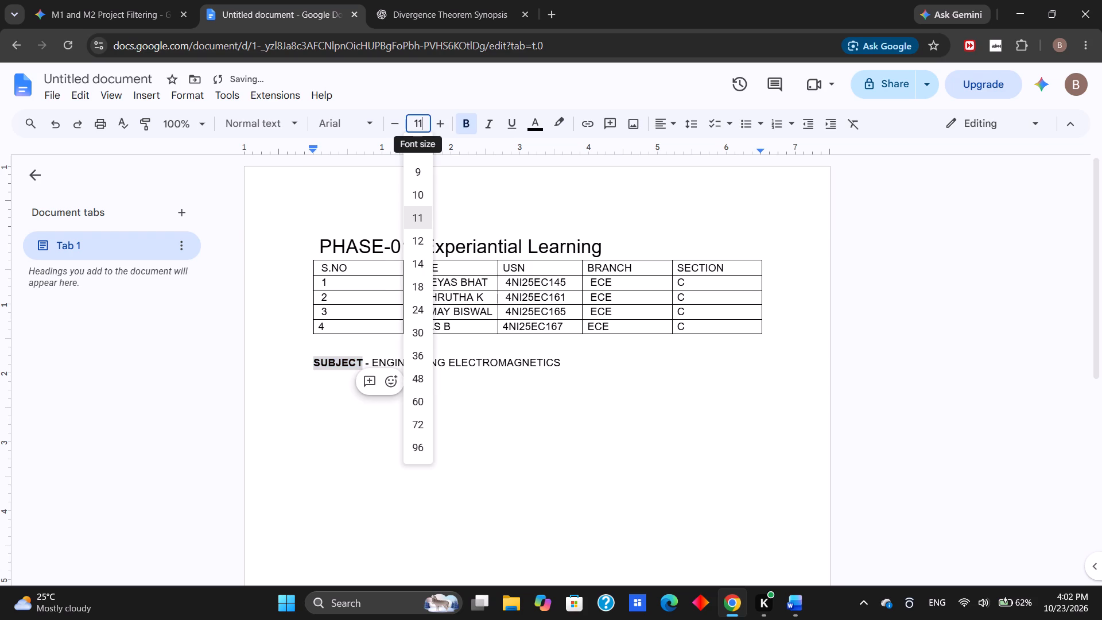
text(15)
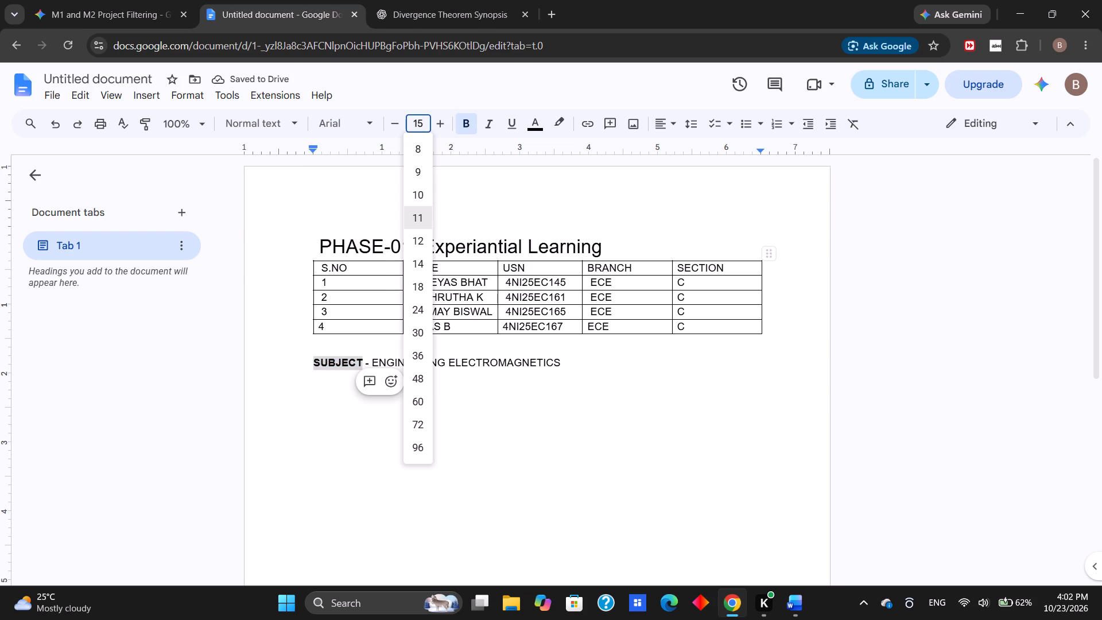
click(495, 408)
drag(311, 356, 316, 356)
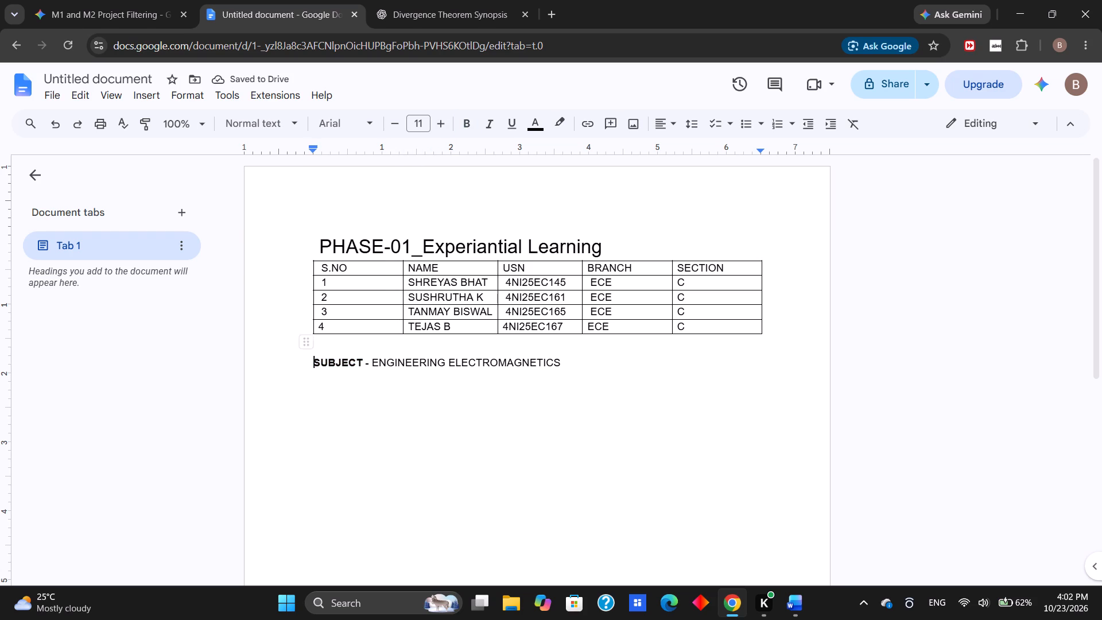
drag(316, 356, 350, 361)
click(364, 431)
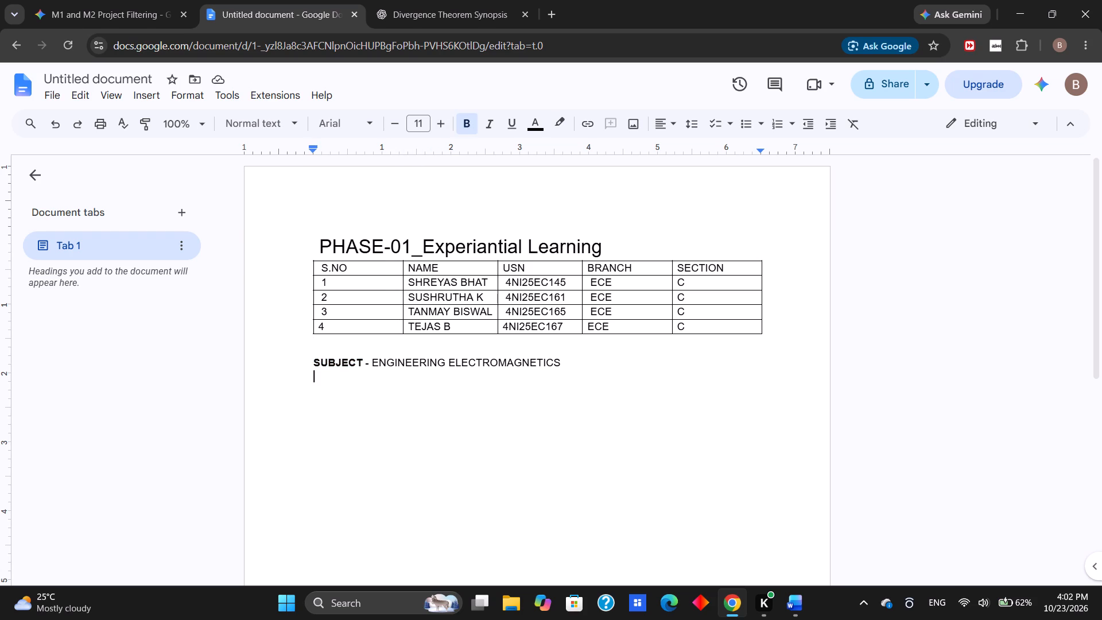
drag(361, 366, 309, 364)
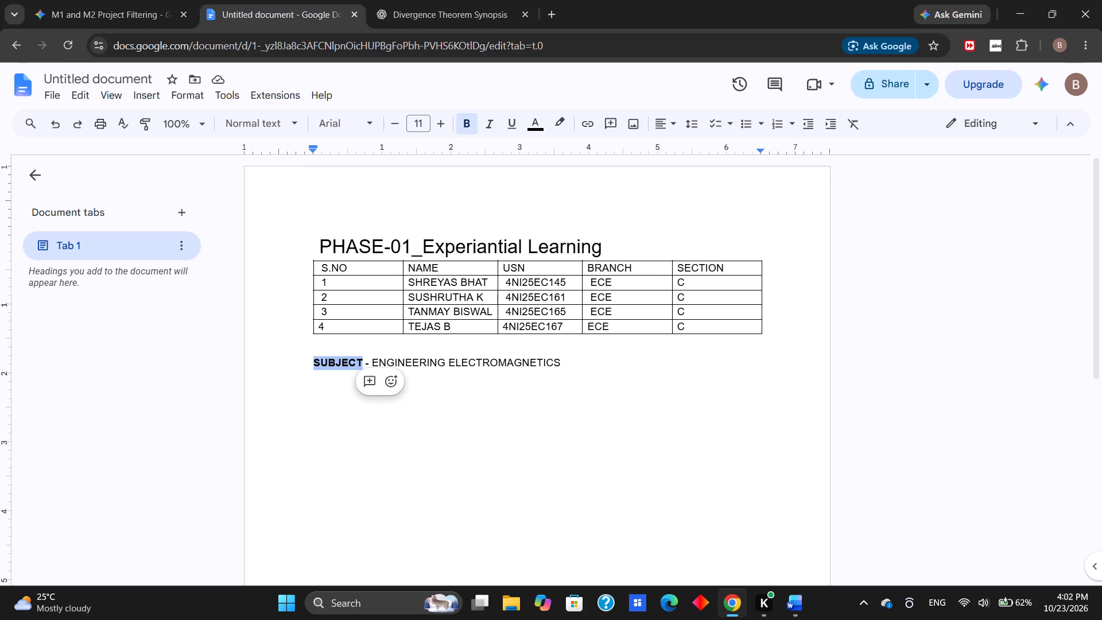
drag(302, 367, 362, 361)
Add the line "TOPIC - DIVERGENCE THEOREM IN CYLINDRICAL COORDINATE SYSTEM" below the subject line and start a new line after it.
click(594, 362)
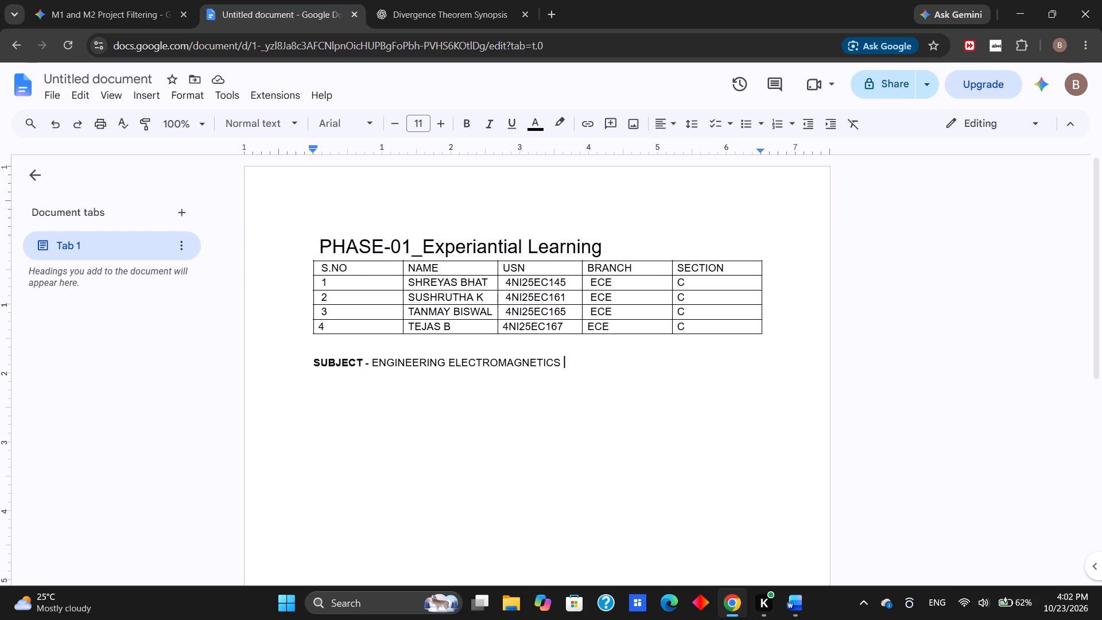
key(Return)
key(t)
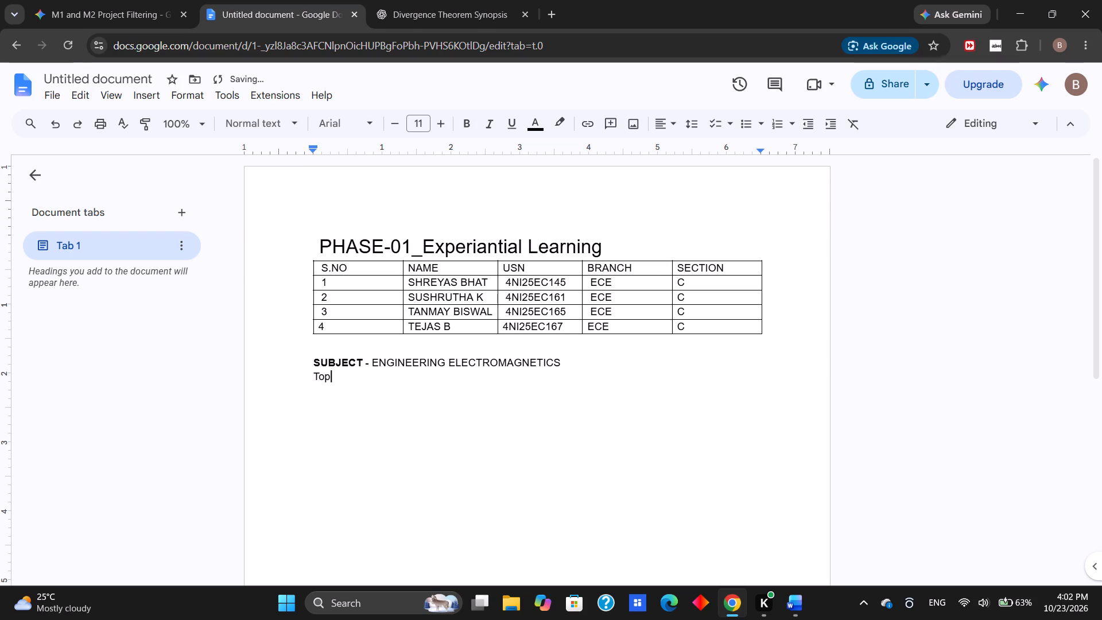
key(BackSpace)
key(BackSpace)
key(BackSpace)
key(BackSpace)
key(BackSpace)
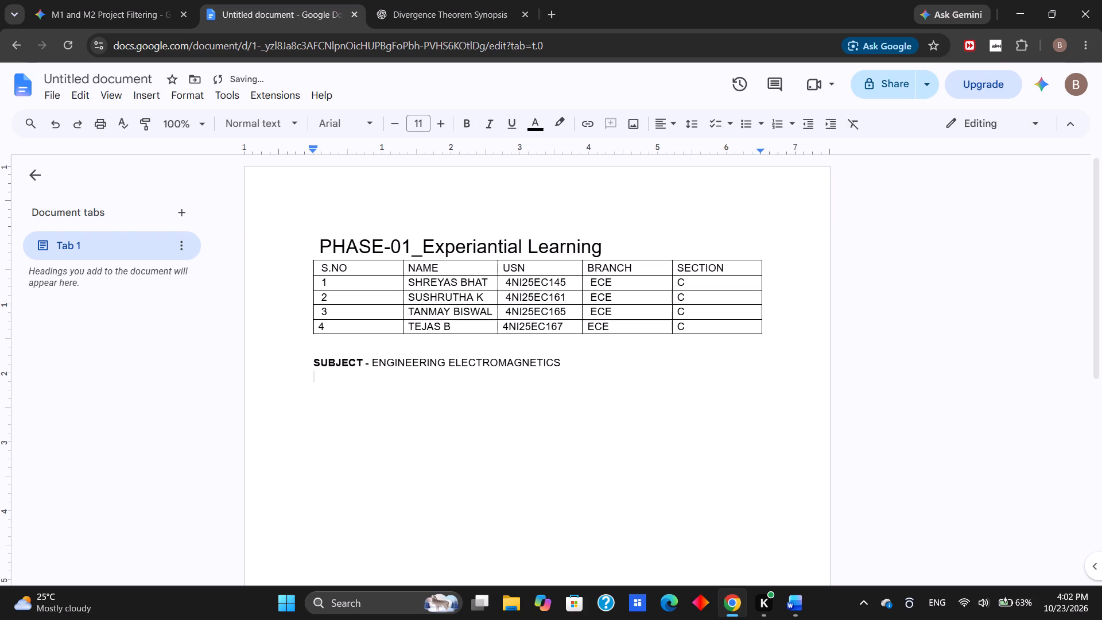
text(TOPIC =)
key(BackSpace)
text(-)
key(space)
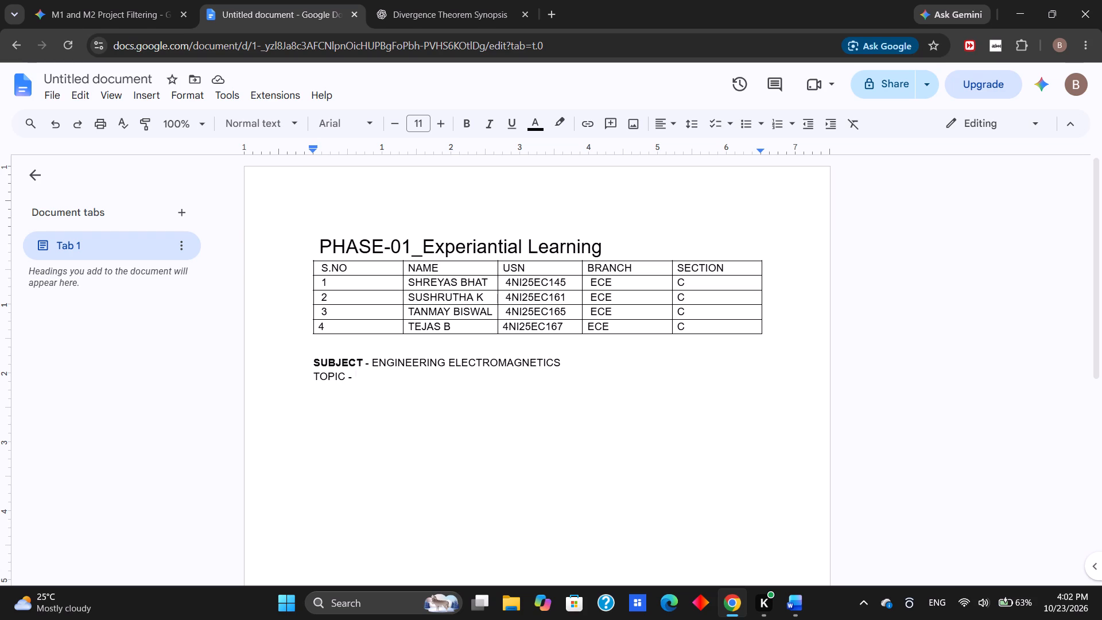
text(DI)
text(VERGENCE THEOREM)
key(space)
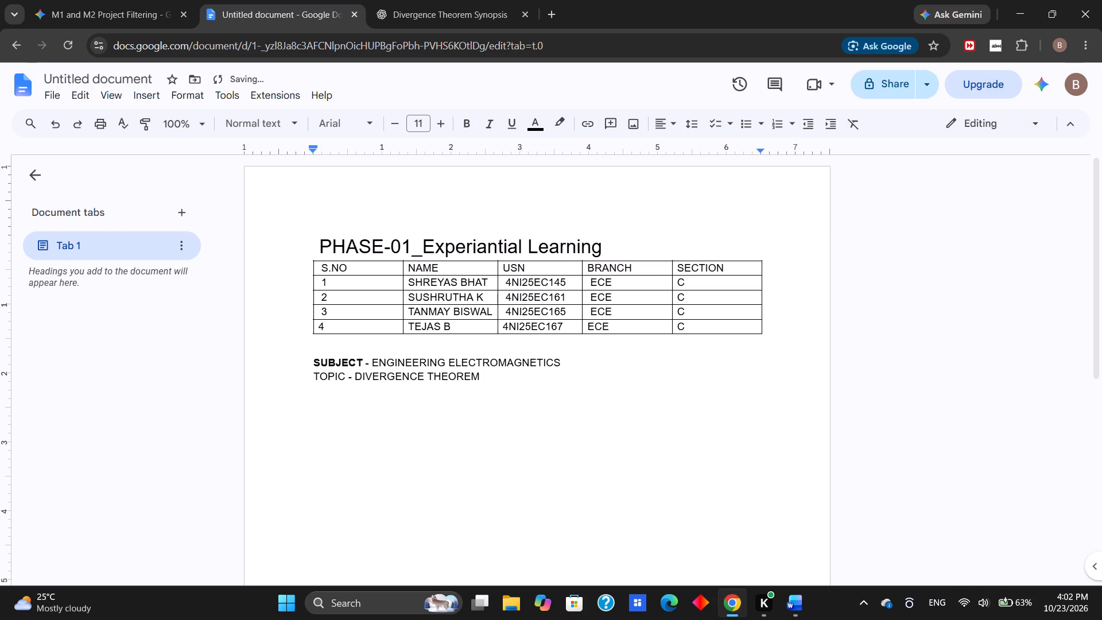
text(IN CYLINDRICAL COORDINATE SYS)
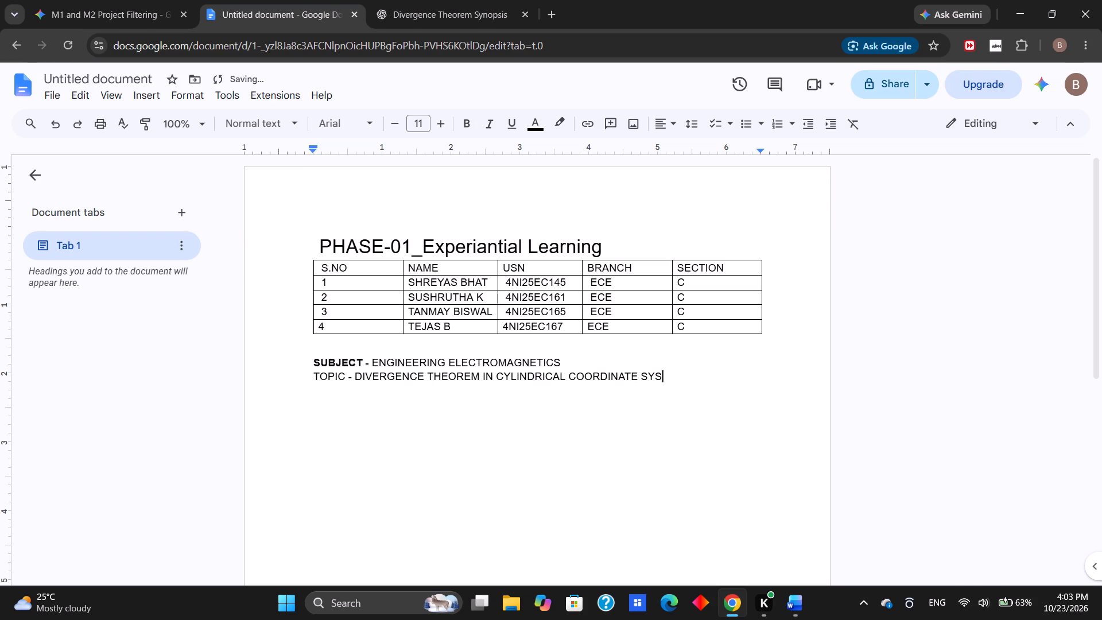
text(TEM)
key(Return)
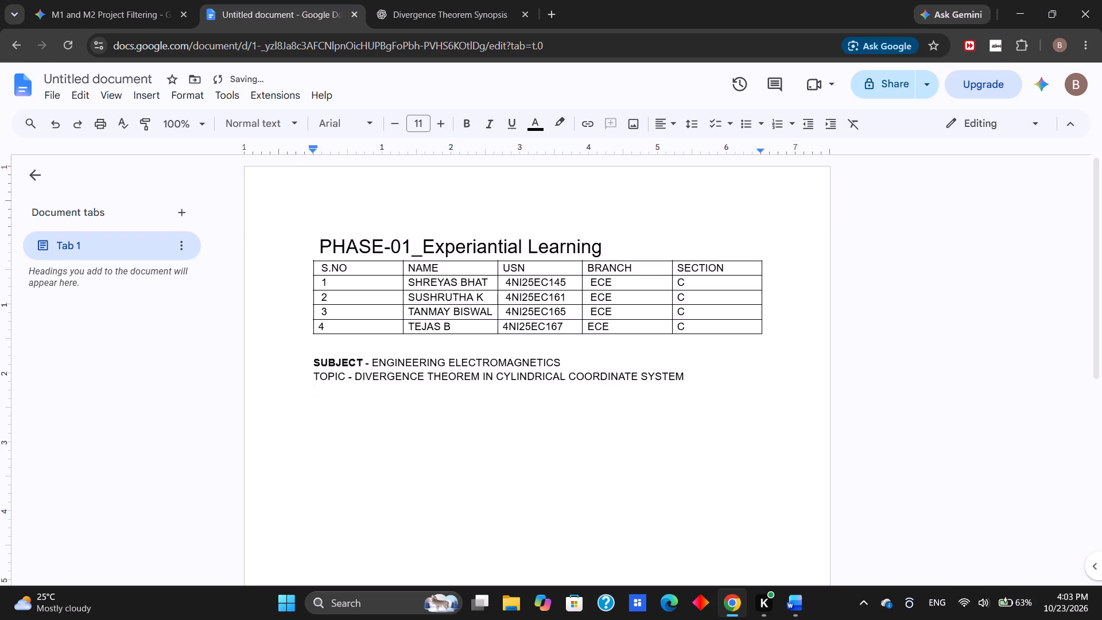
Make the word TOPIC bold and add another line break at the end of the topic line.
drag(343, 376, 321, 378)
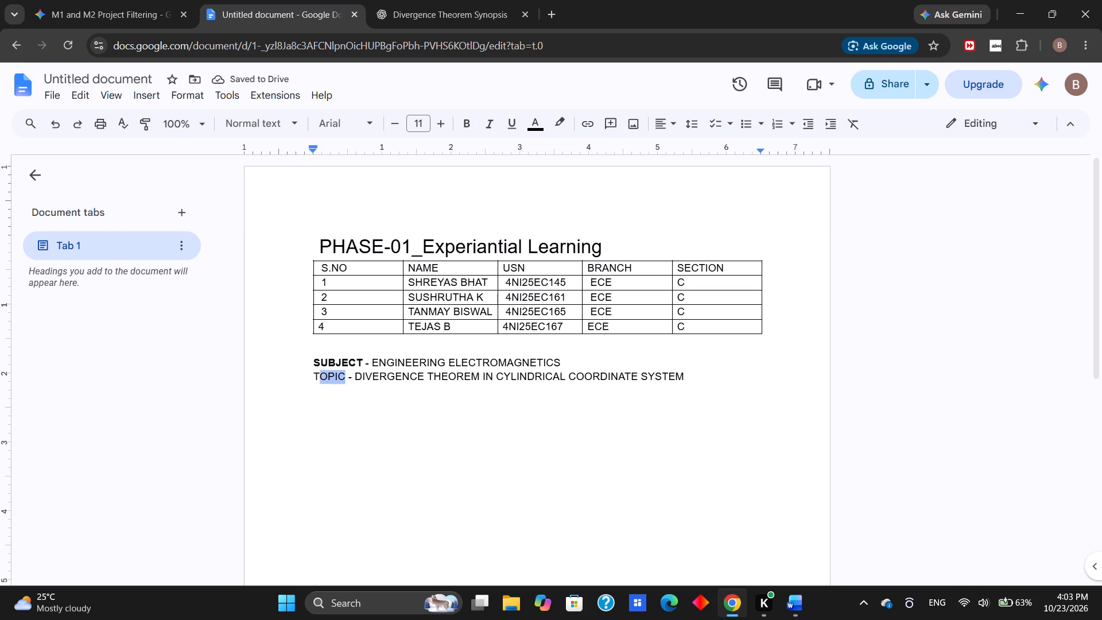
drag(321, 378, 309, 378)
click(465, 122)
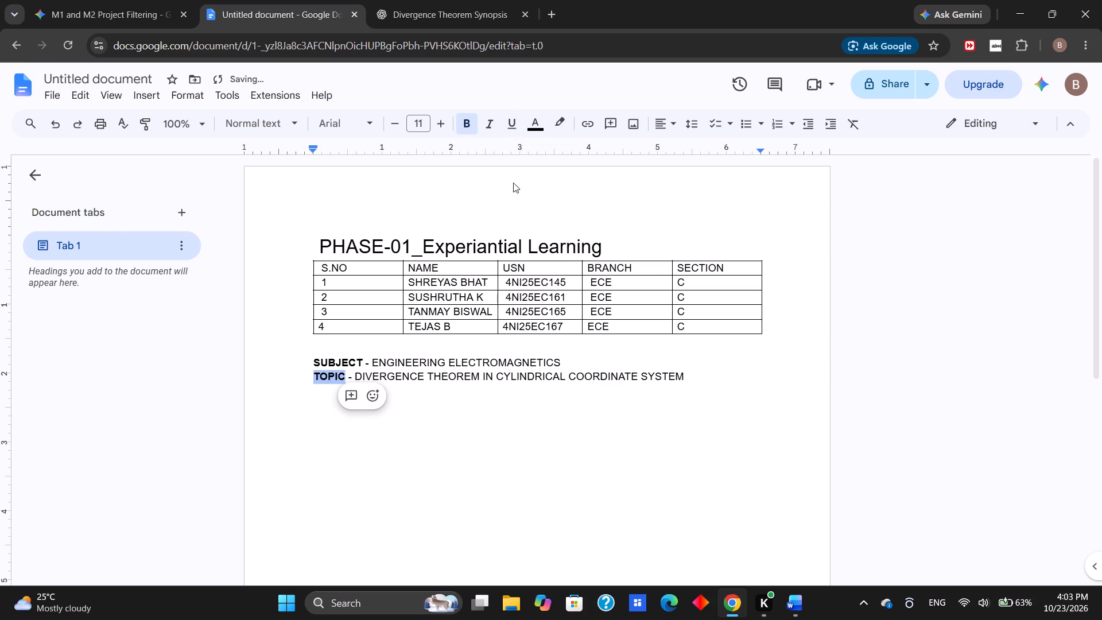
click(707, 375)
key(Return)
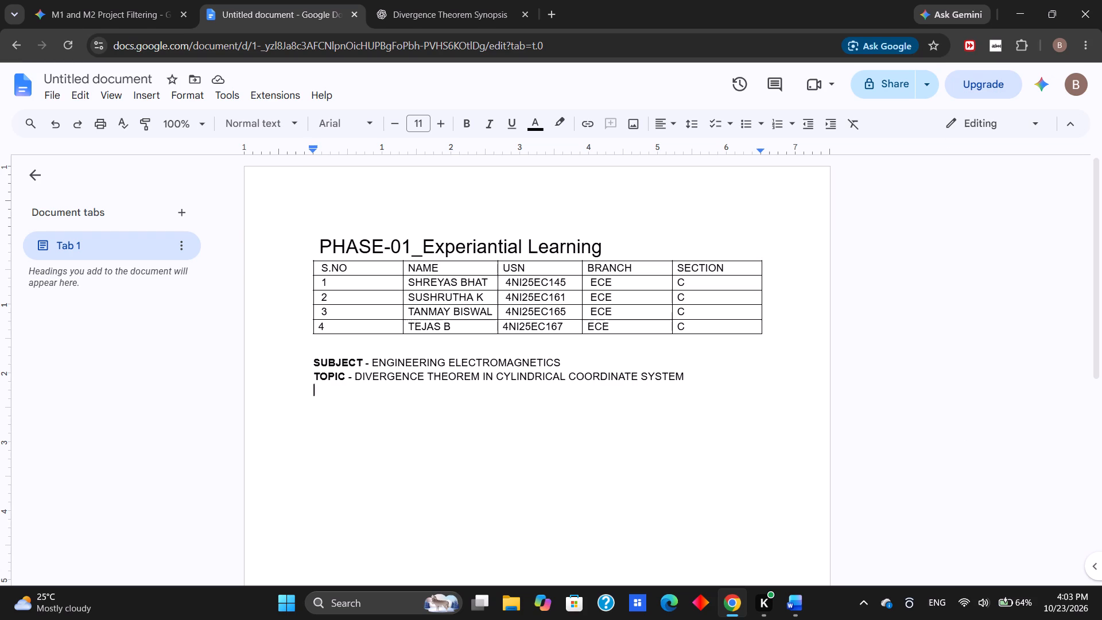
Set the font size of the SUBJECT and TOPIC lines to 15.
click(424, 123)
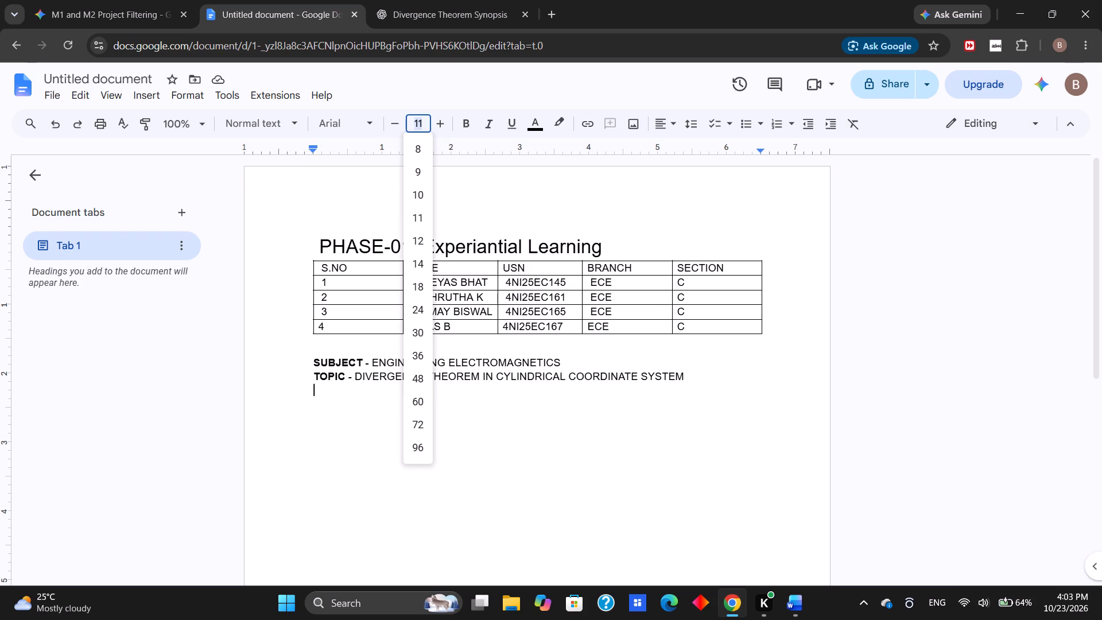
drag(311, 357, 699, 389)
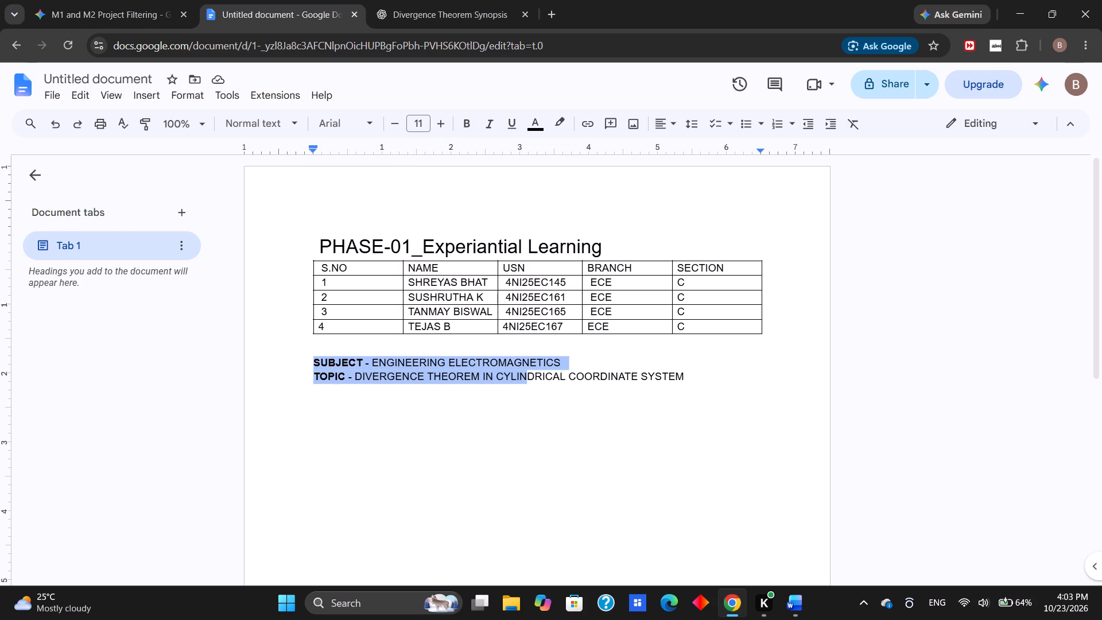
drag(699, 389, 712, 391)
click(420, 121)
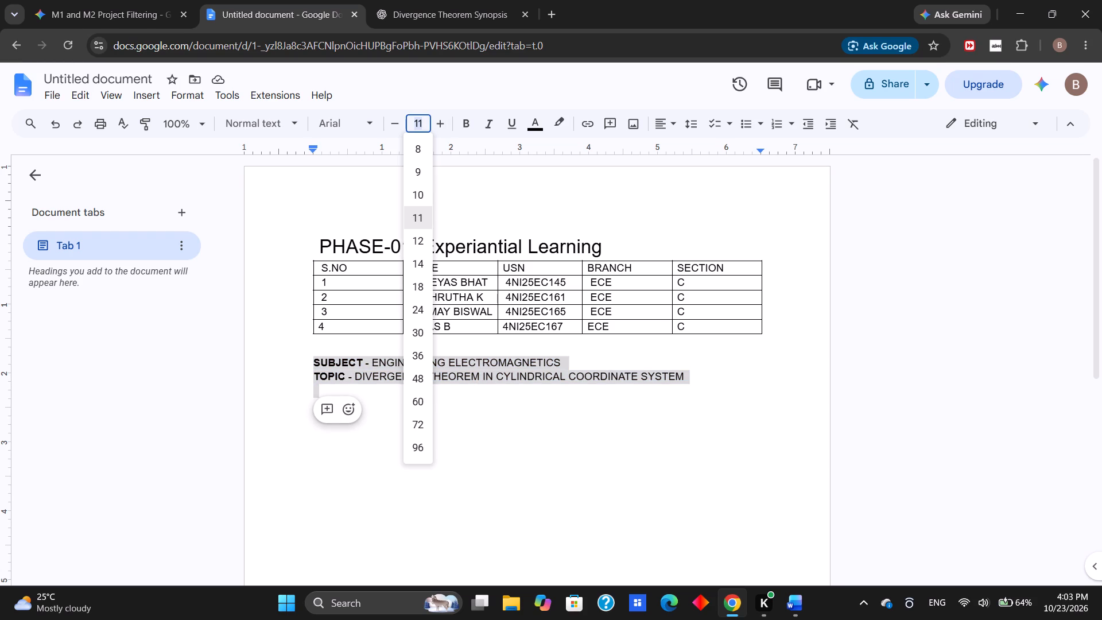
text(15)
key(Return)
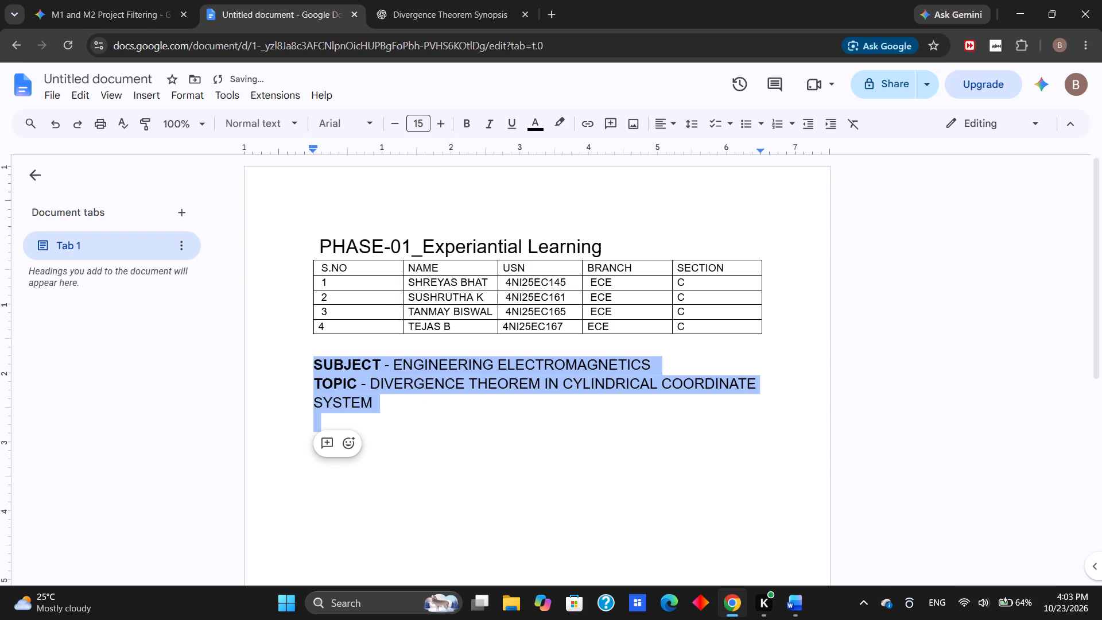
click(398, 426)
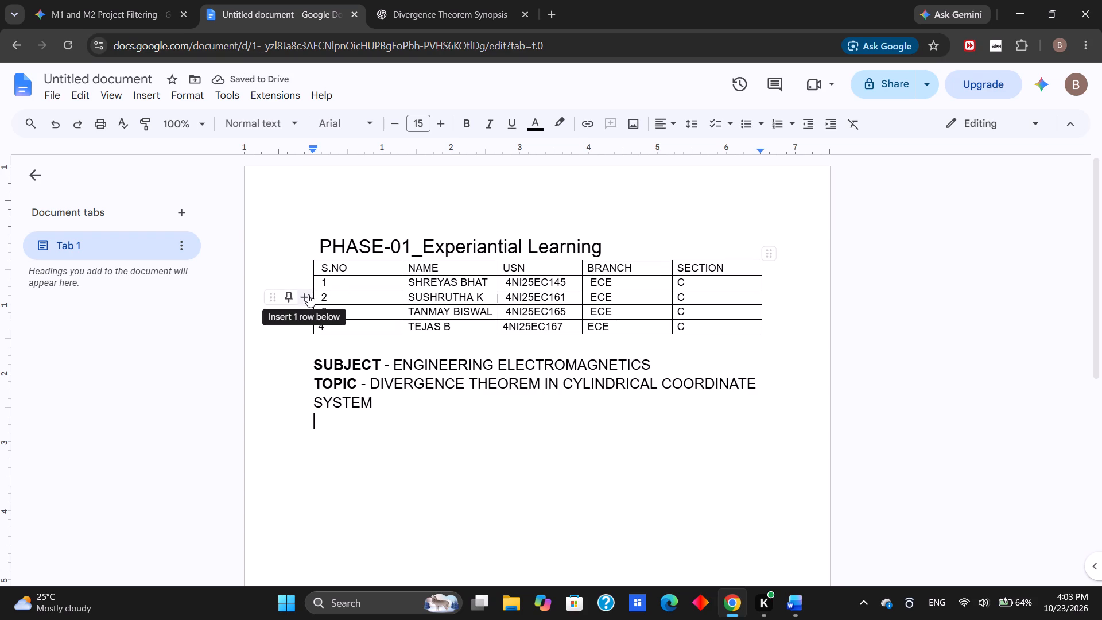
Move the team table down one line, leaving a blank line between it and the PHASE-01 heading.
click(305, 338)
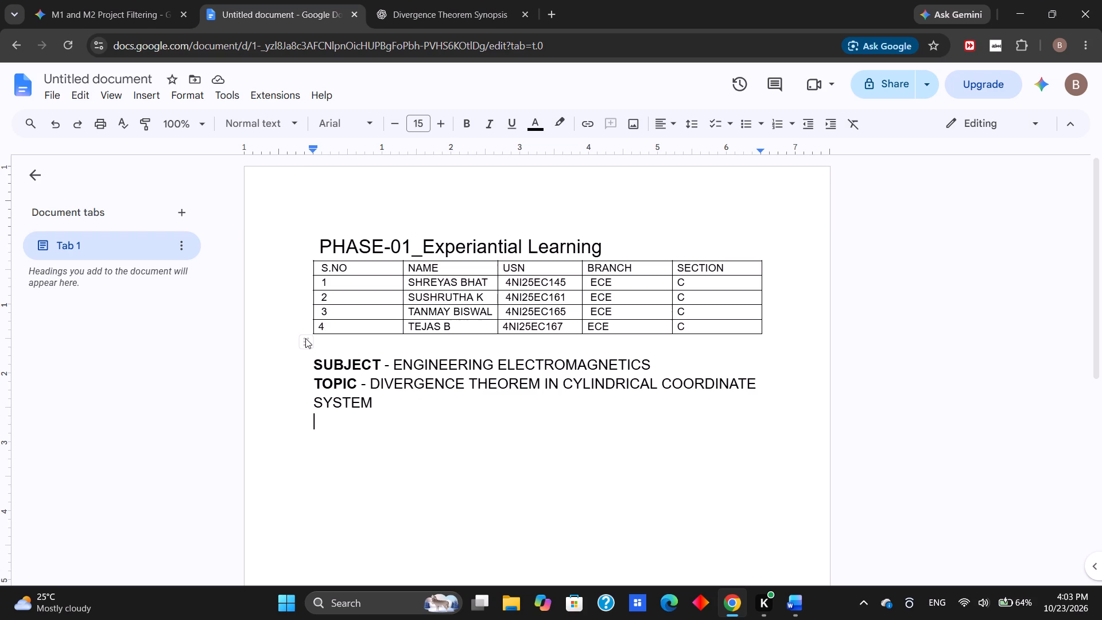
click(313, 328)
drag(311, 254, 313, 259)
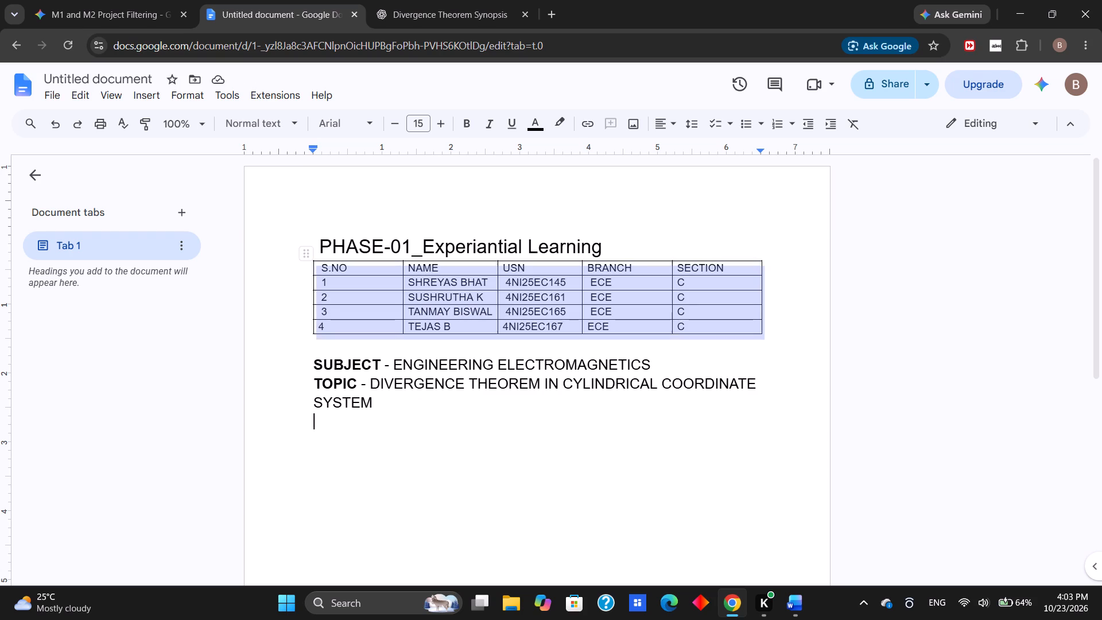
drag(313, 259, 311, 262)
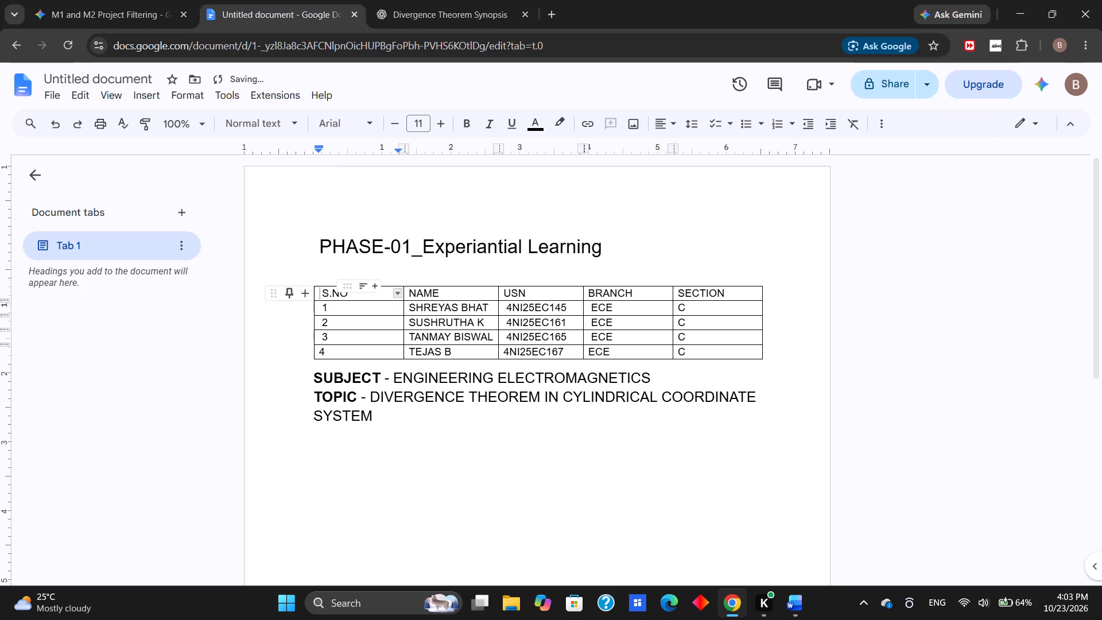
Insert a blank line above the SUBJECT line and another above the TOPIC line, and add two line breaks after the topic.
click(308, 376)
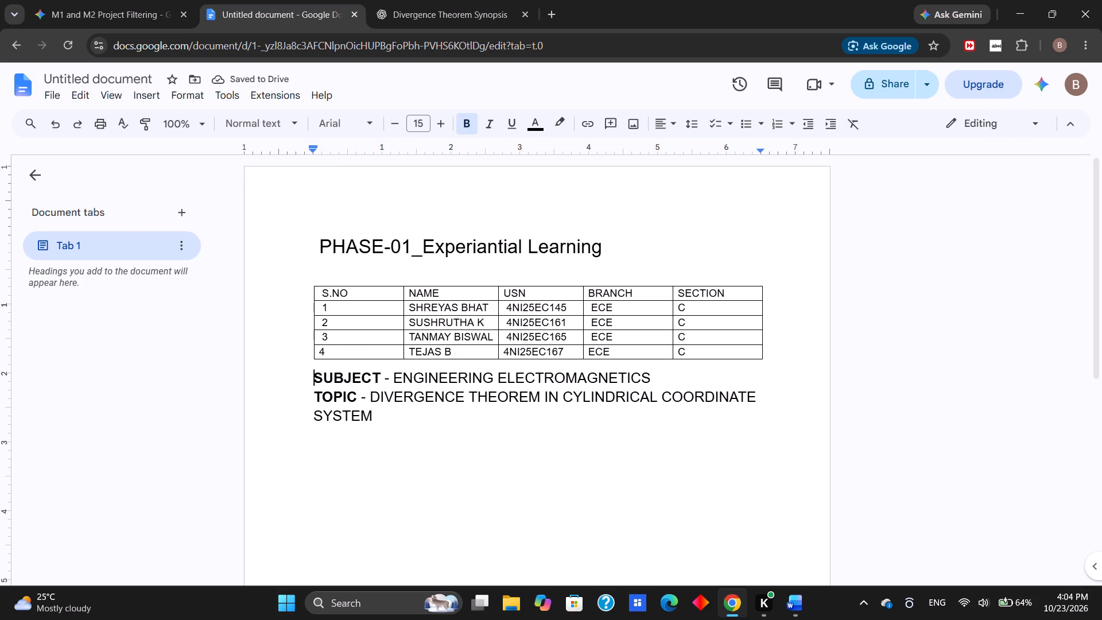
key(Return)
key(Down)
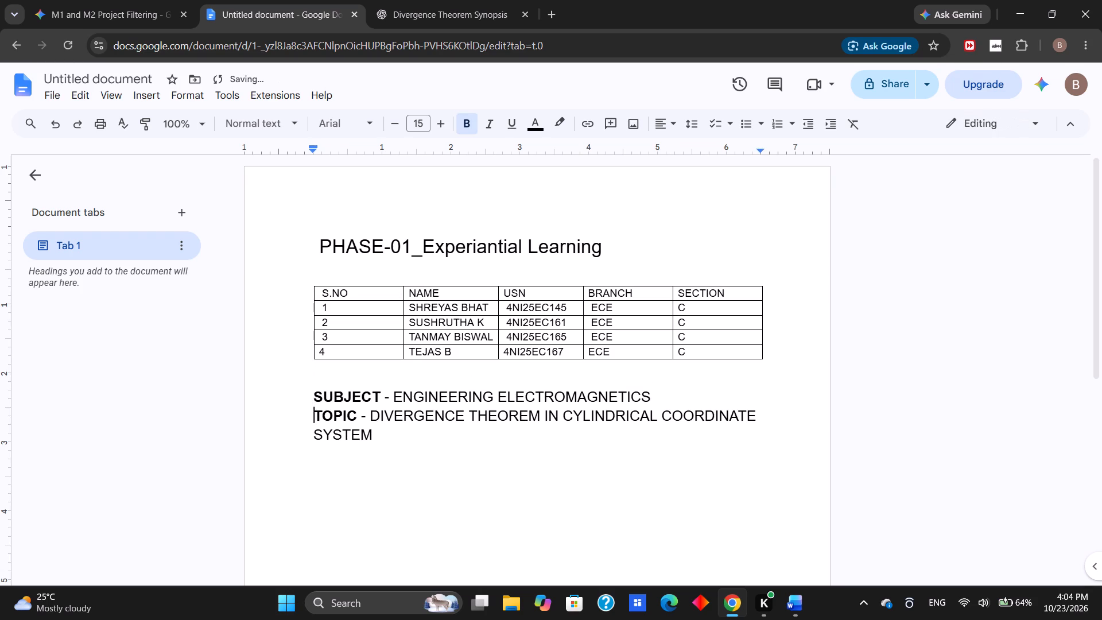
key(Return)
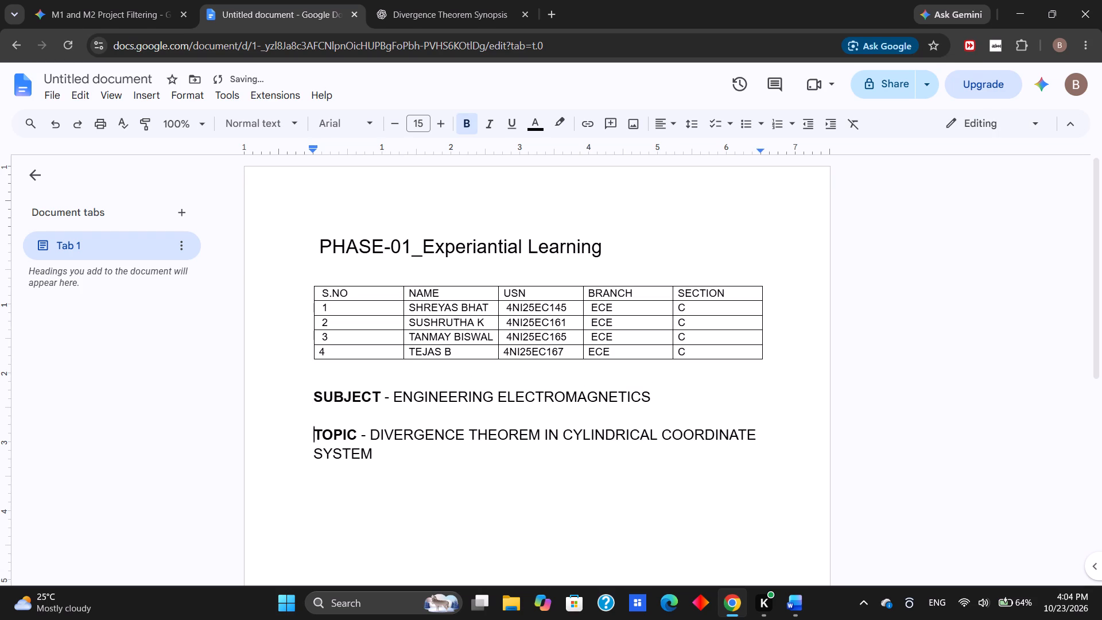
click(388, 459)
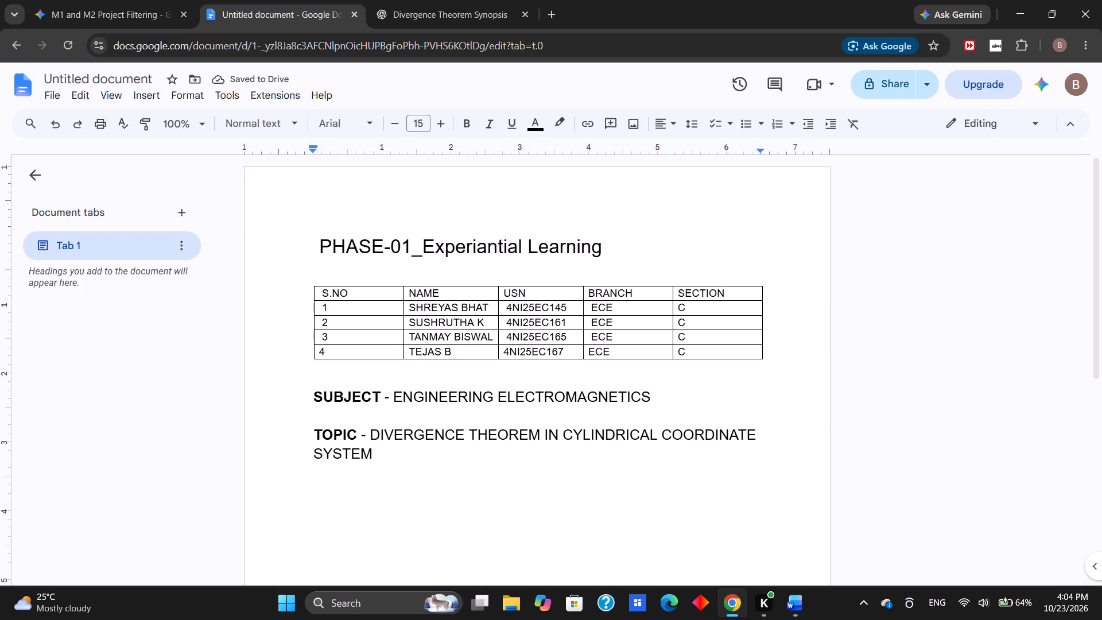
key(Return)
key(Return)
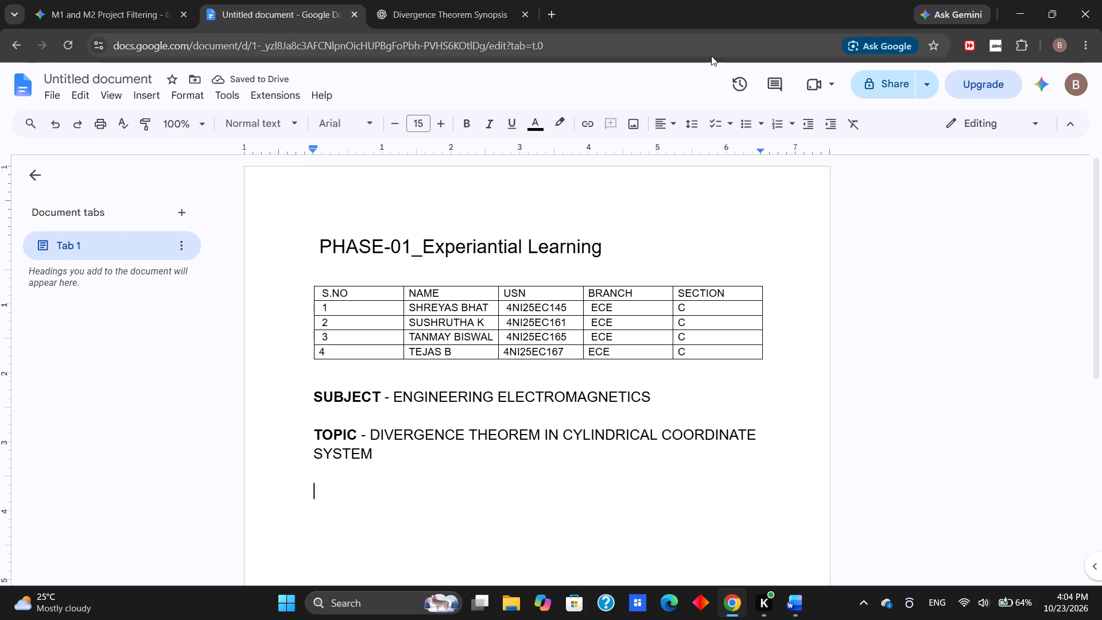
Search Google Images in a new tab for "DIVERGENCE THEOREM IN CYLINDRICAL COORDINATE SYSTEM".
click(558, 10)
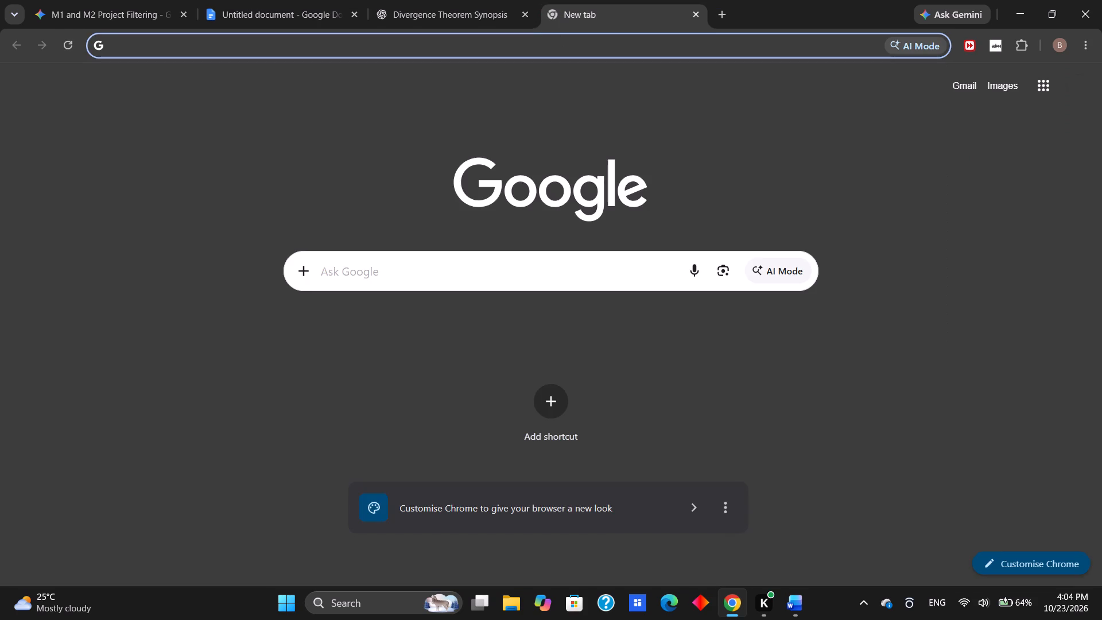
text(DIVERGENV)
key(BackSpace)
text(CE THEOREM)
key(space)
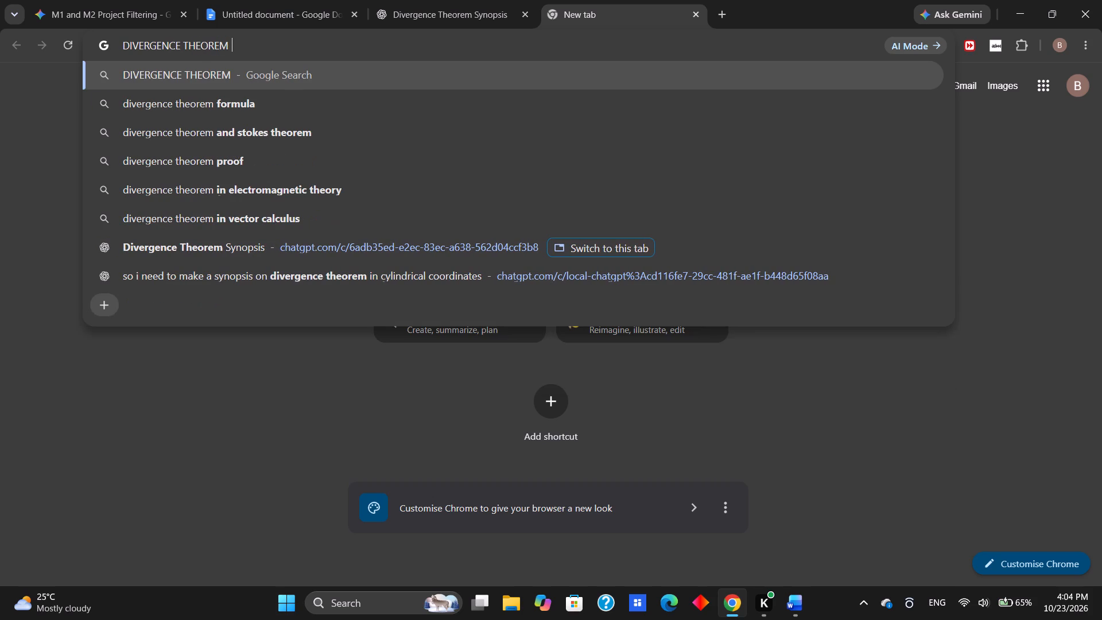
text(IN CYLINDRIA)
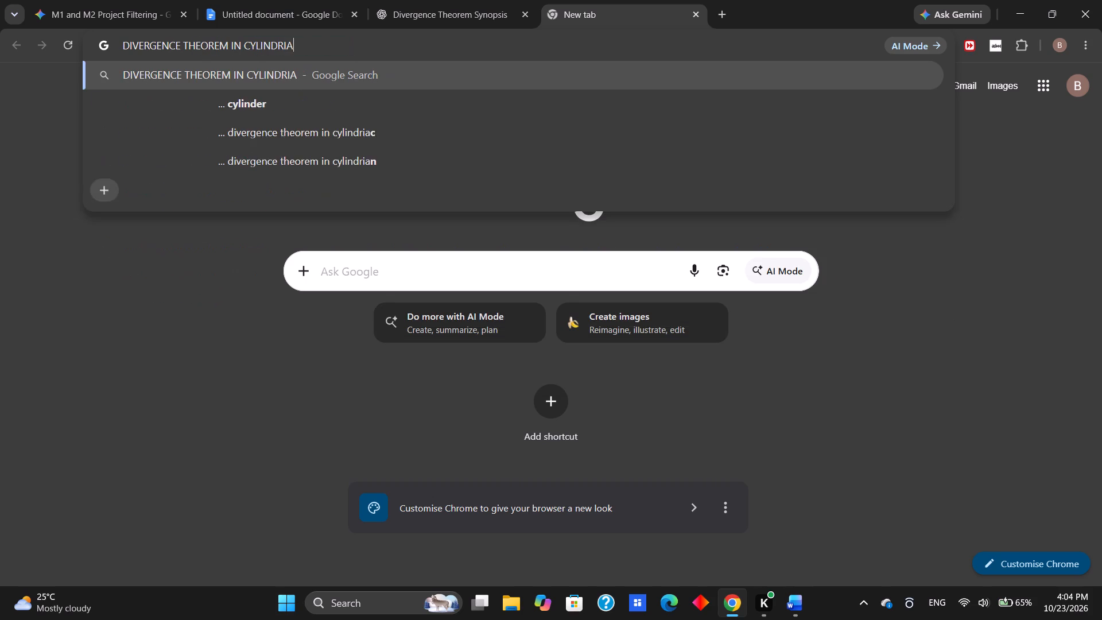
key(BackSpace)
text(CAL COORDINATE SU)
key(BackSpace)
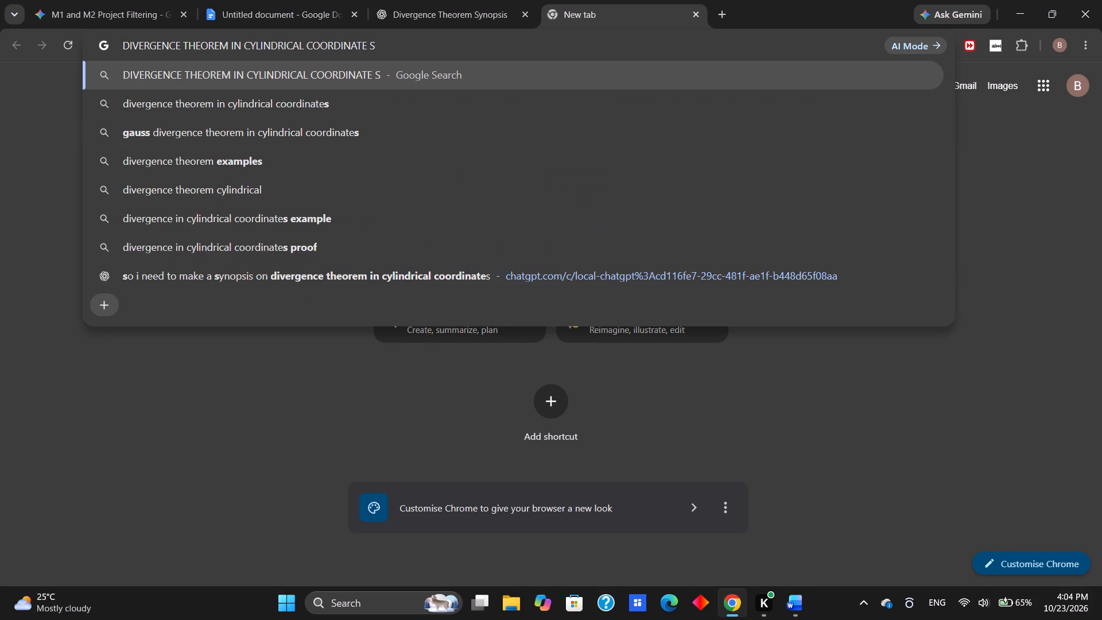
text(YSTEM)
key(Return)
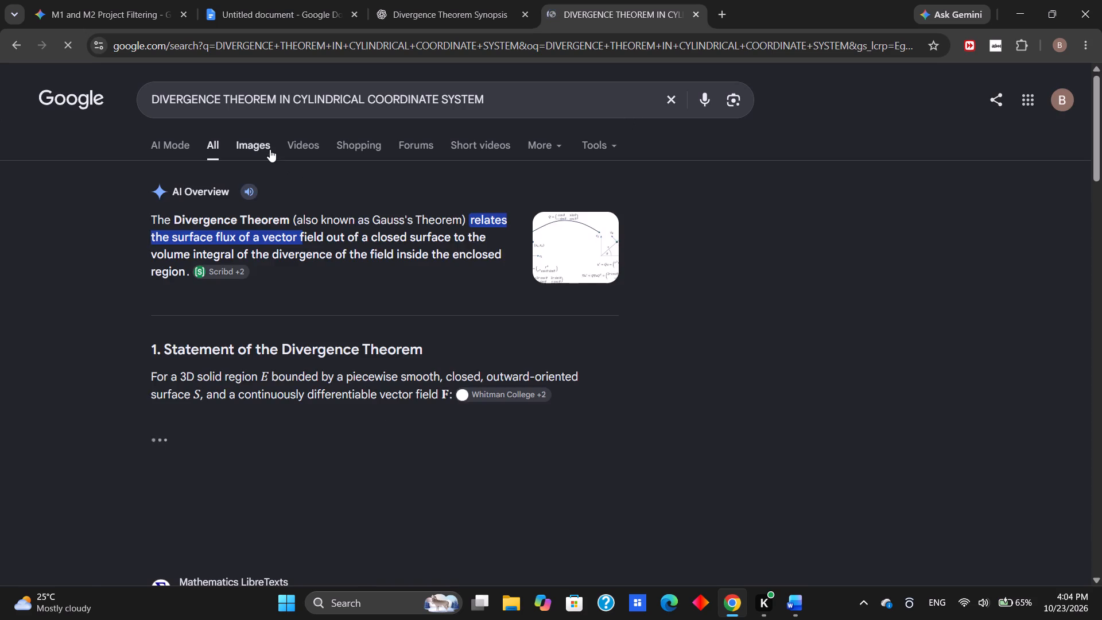
click(268, 147)
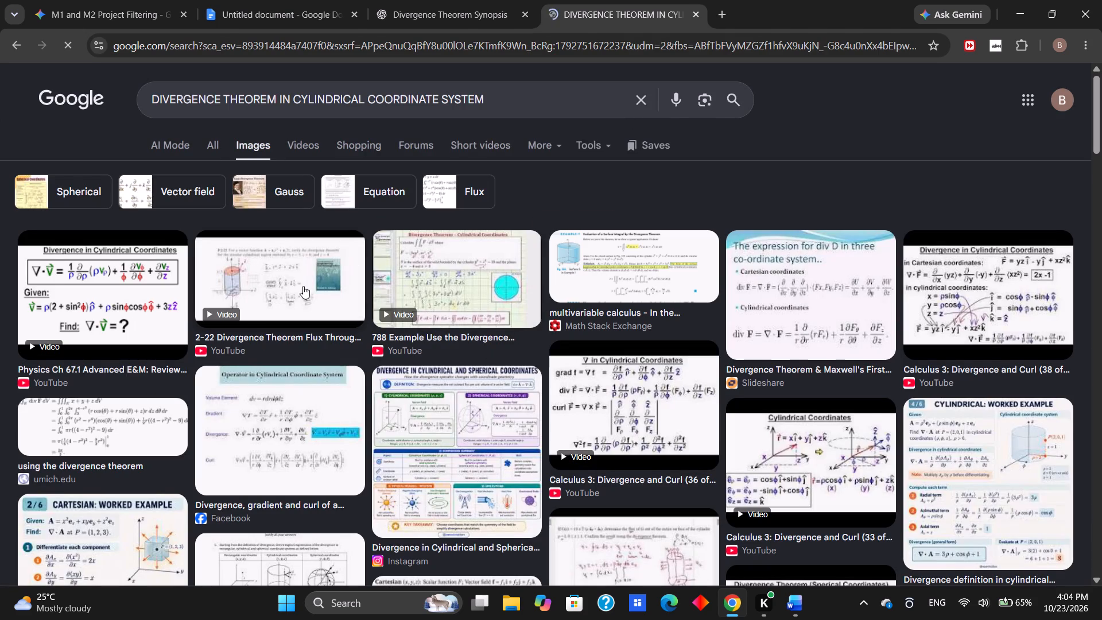
scroll(230, 339, right, 1)
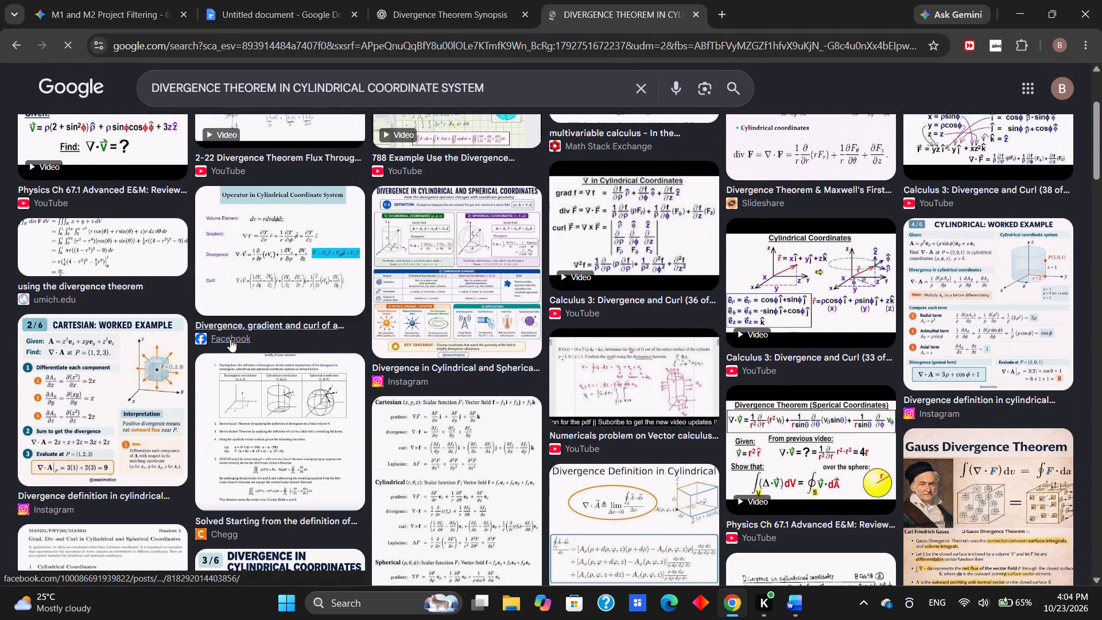
scroll(230, 339, right, 1)
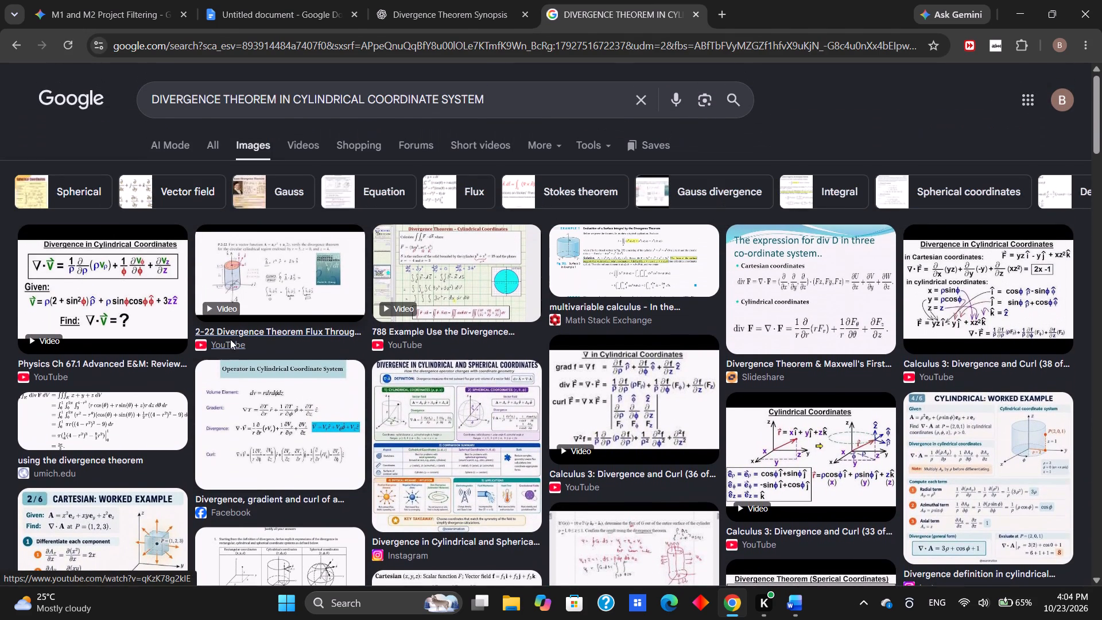
click(306, 258)
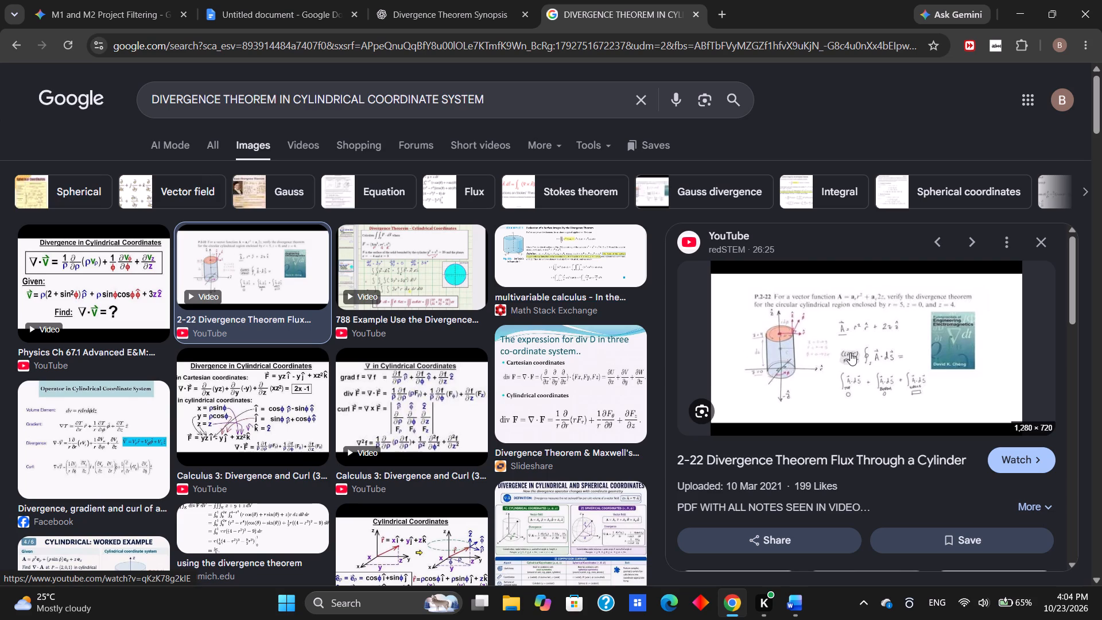
scroll(850, 352, left, 2)
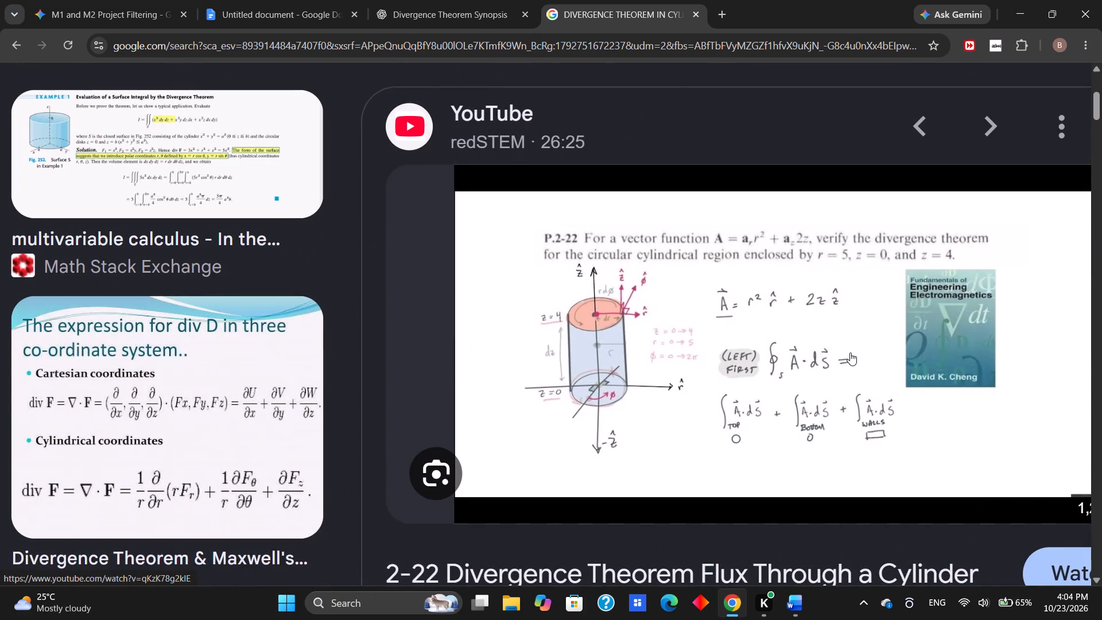
scroll(850, 352, left, 1)
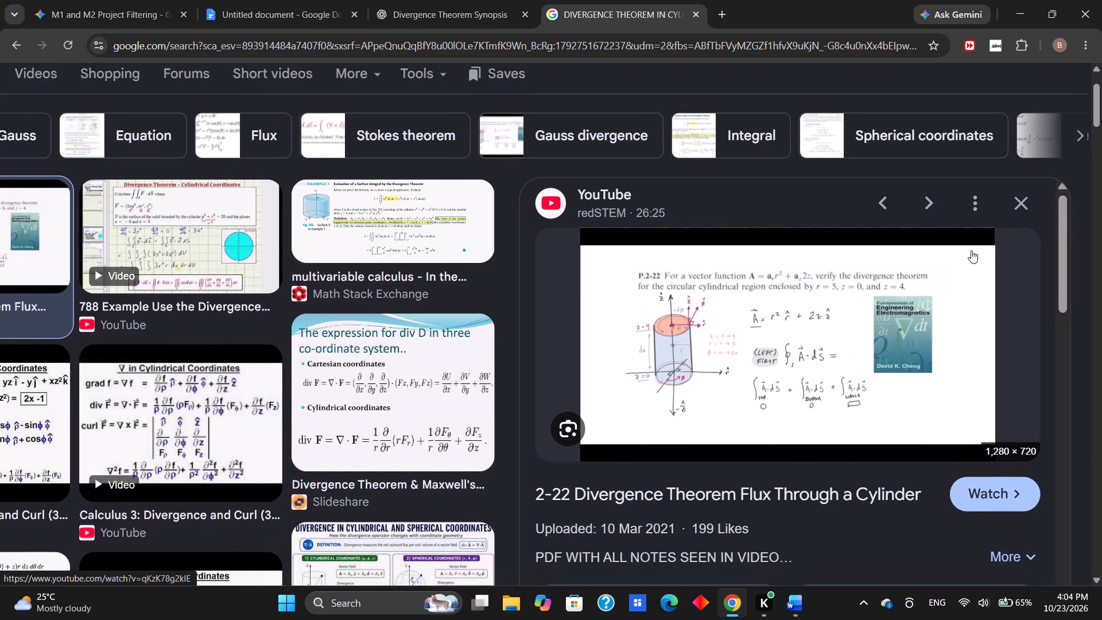
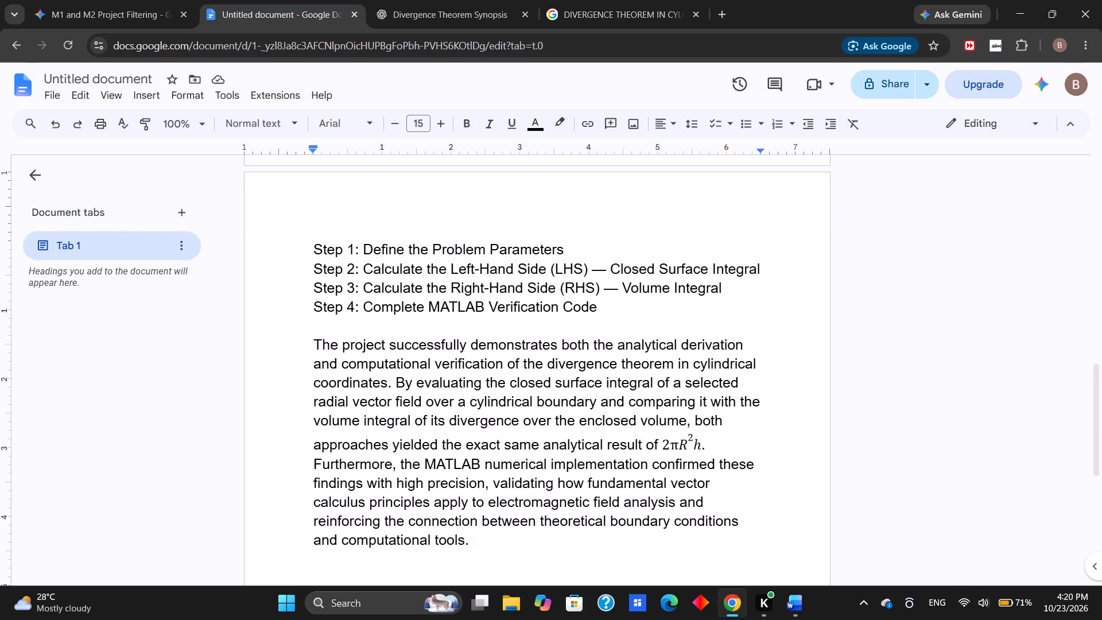
scroll(697, 358, down, 1)
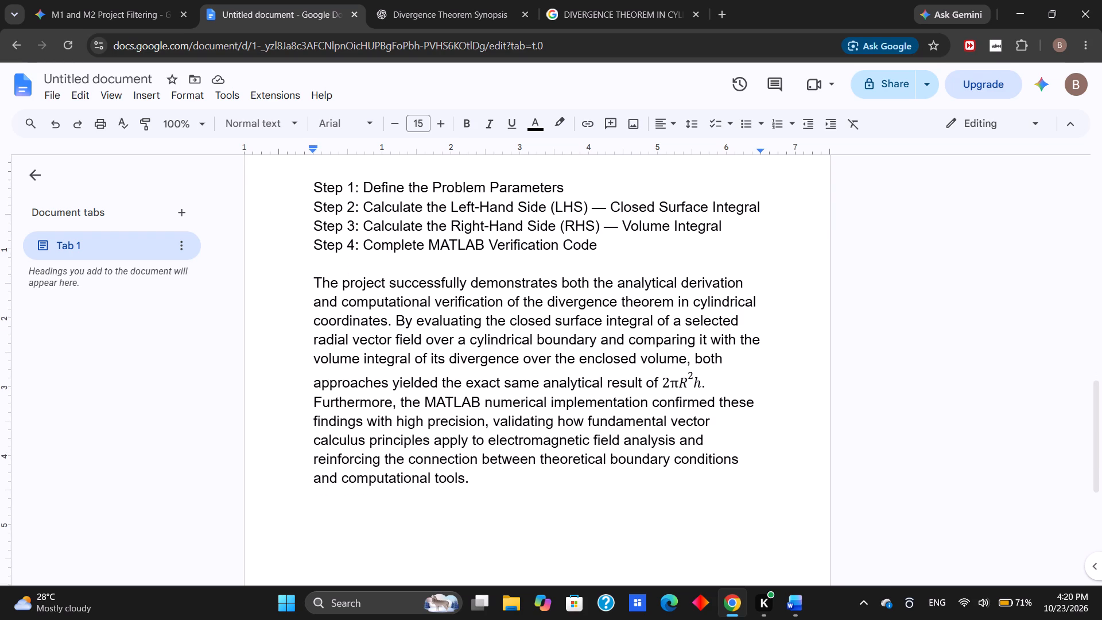
Add a "PROFESSOR -" line with the professor's name between the SUBJECT and TOPIC lines, keeping one blank line above and below it.
scroll(697, 358, down, 1)
scroll(577, 337, down, 1)
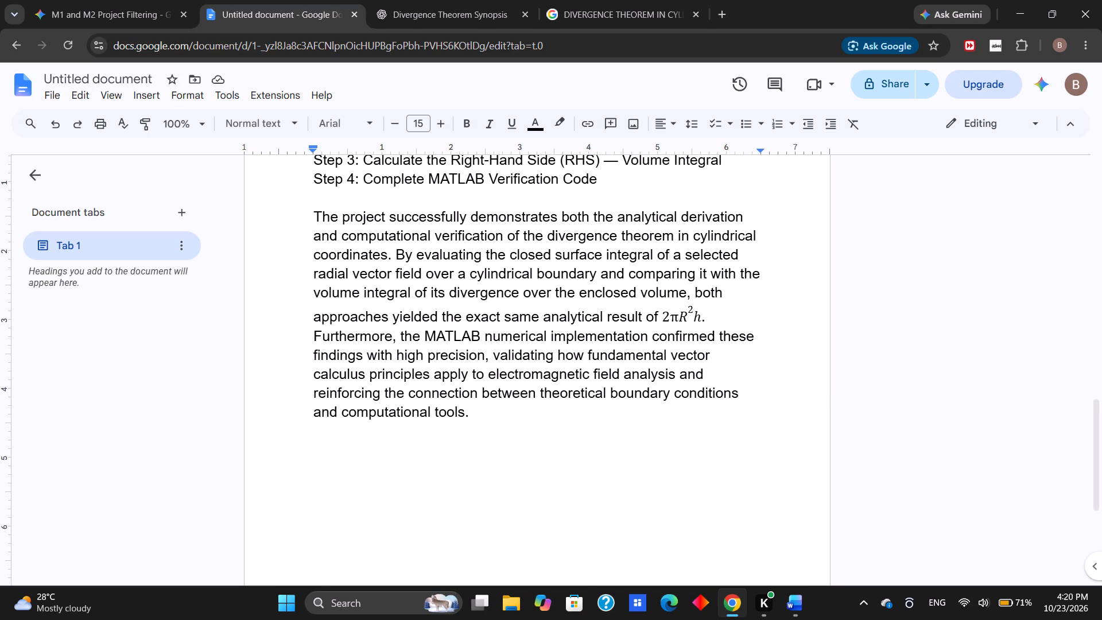
scroll(550, 432, up, 7)
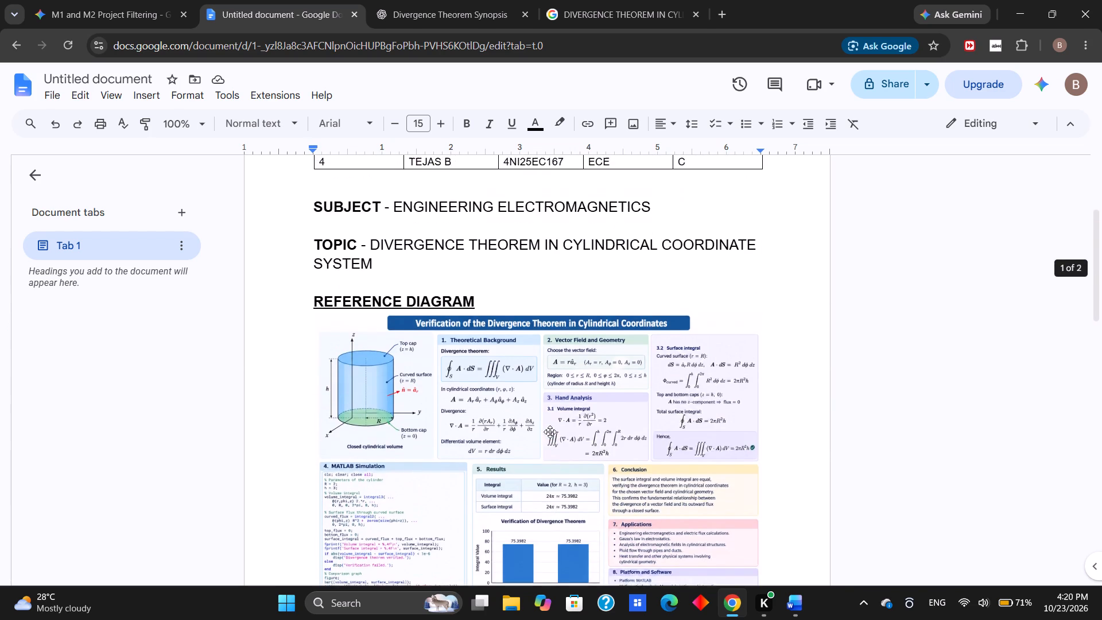
scroll(550, 432, up, 3)
scroll(550, 432, down, 3)
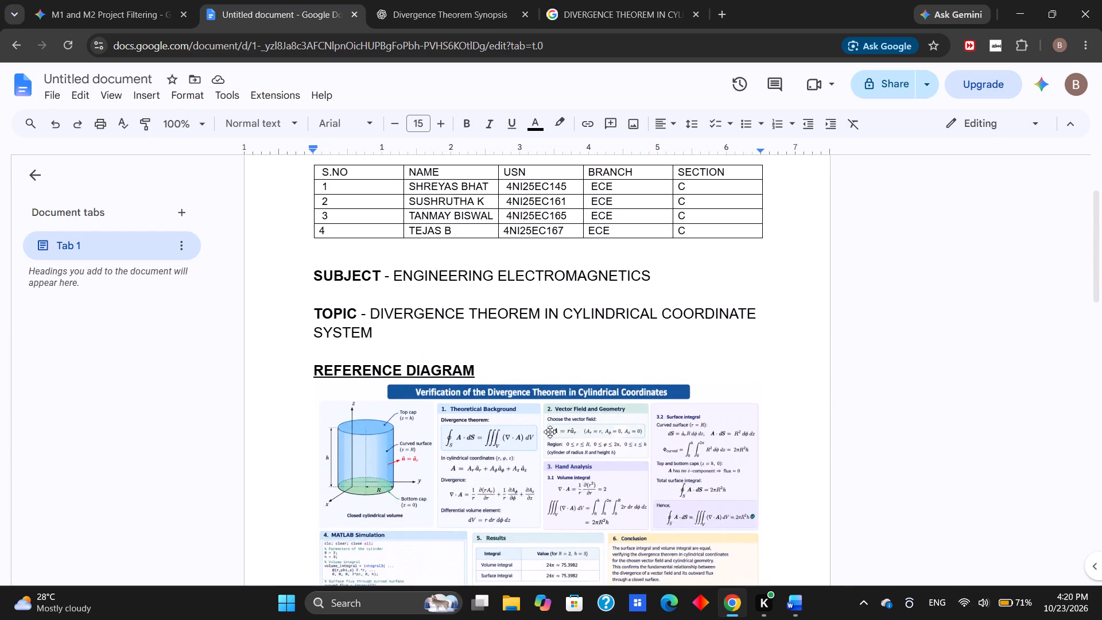
scroll(550, 432, up, 1)
click(653, 399)
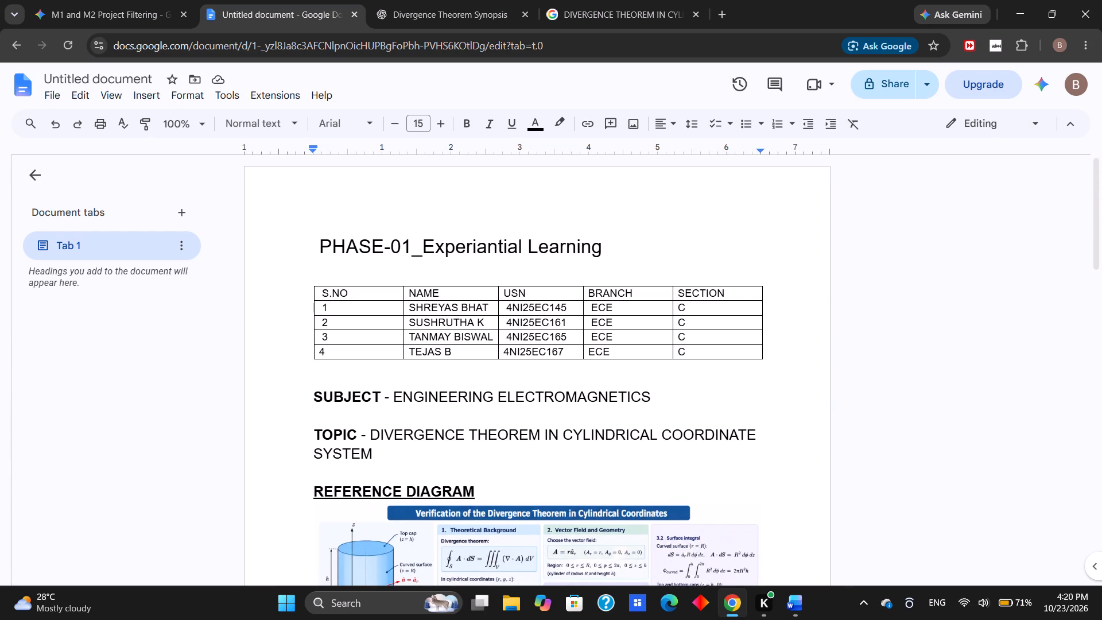
key(Return)
key(Return)
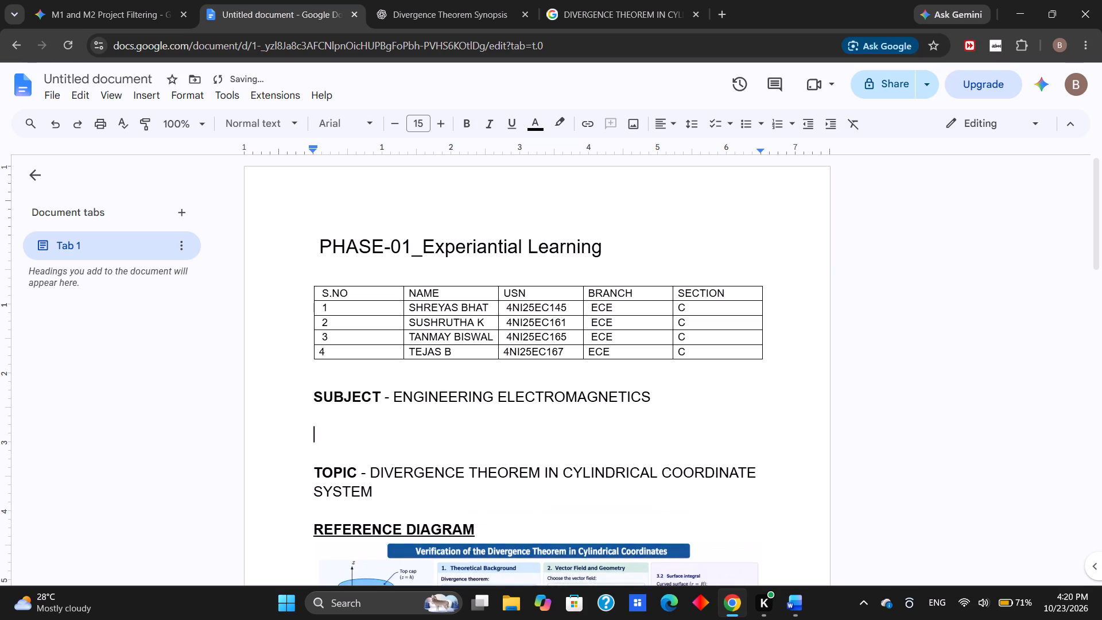
key(p)
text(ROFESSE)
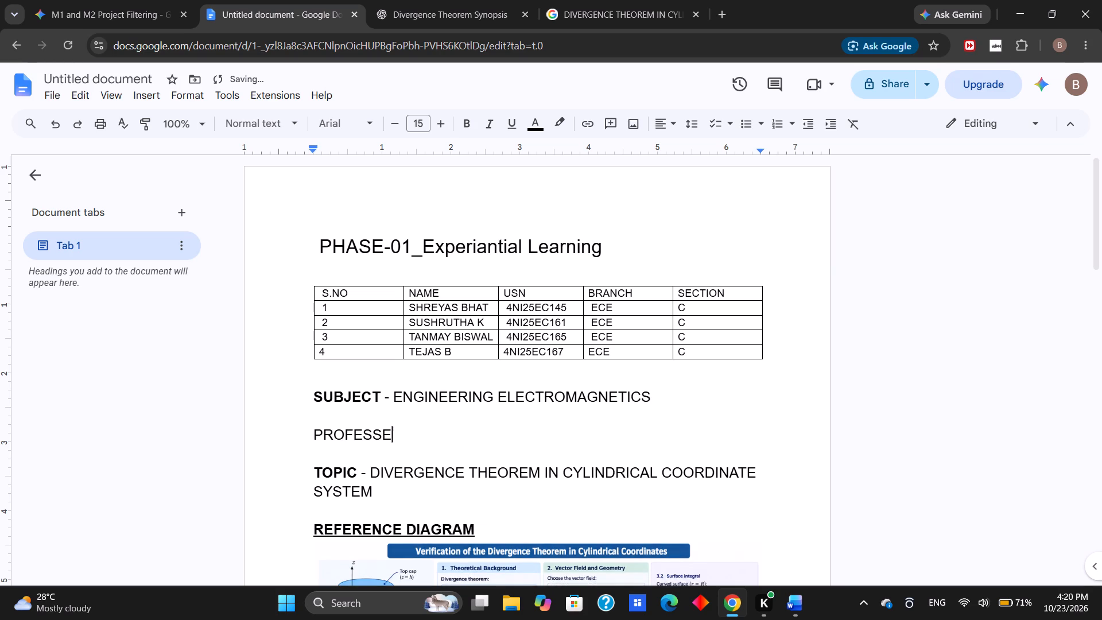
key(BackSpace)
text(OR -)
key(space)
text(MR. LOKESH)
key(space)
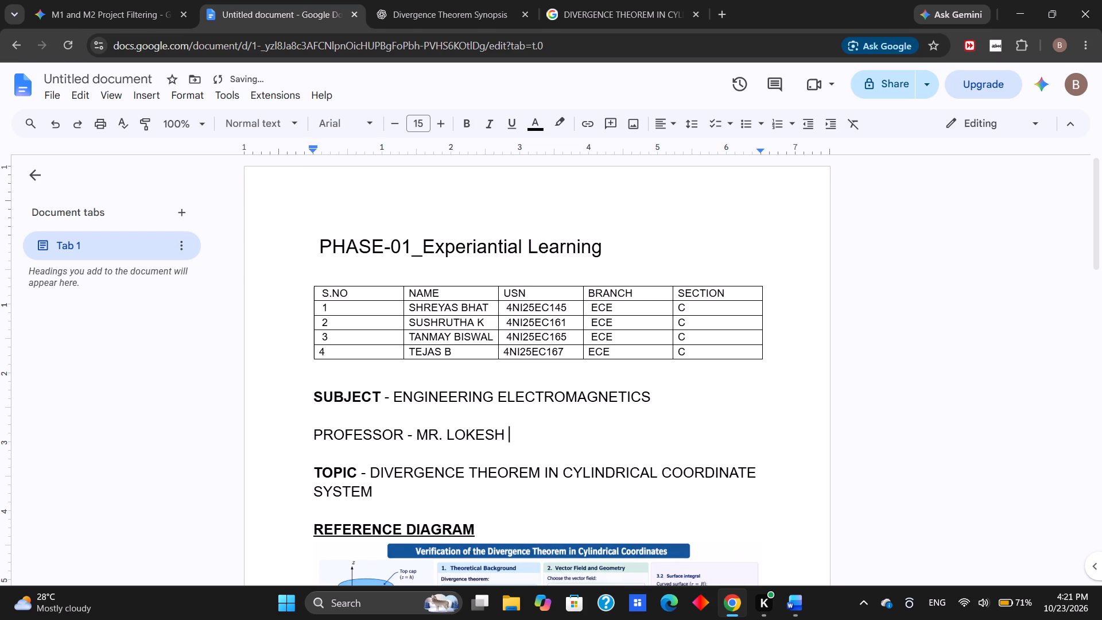
Make the label "PROFESSOR" bold, leaving the professor's name in regular weight.
drag(400, 436, 296, 434)
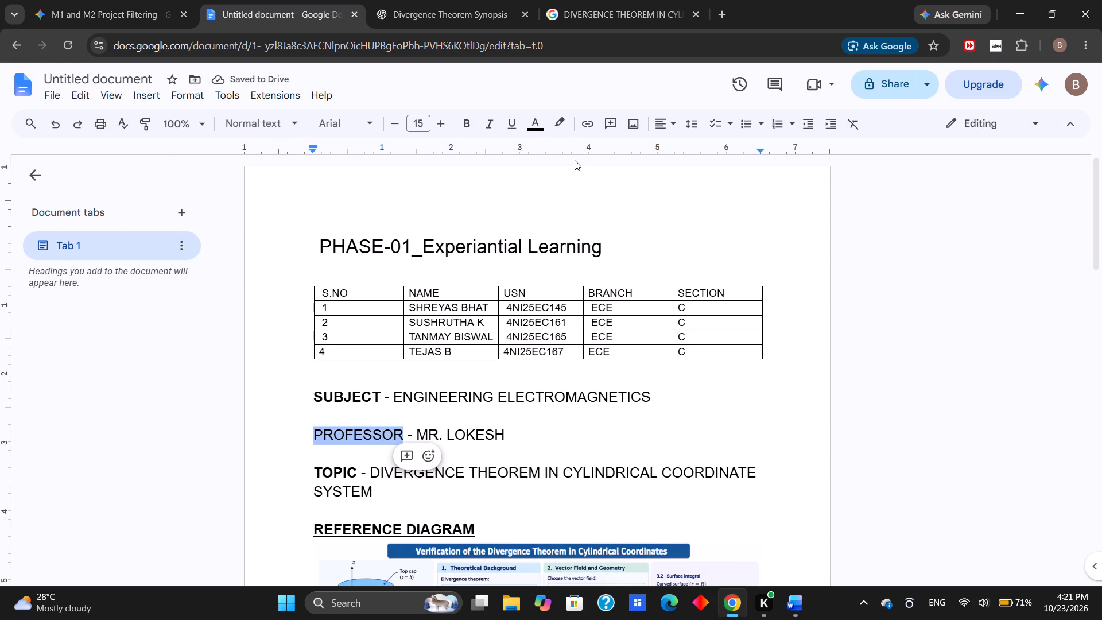
click(467, 121)
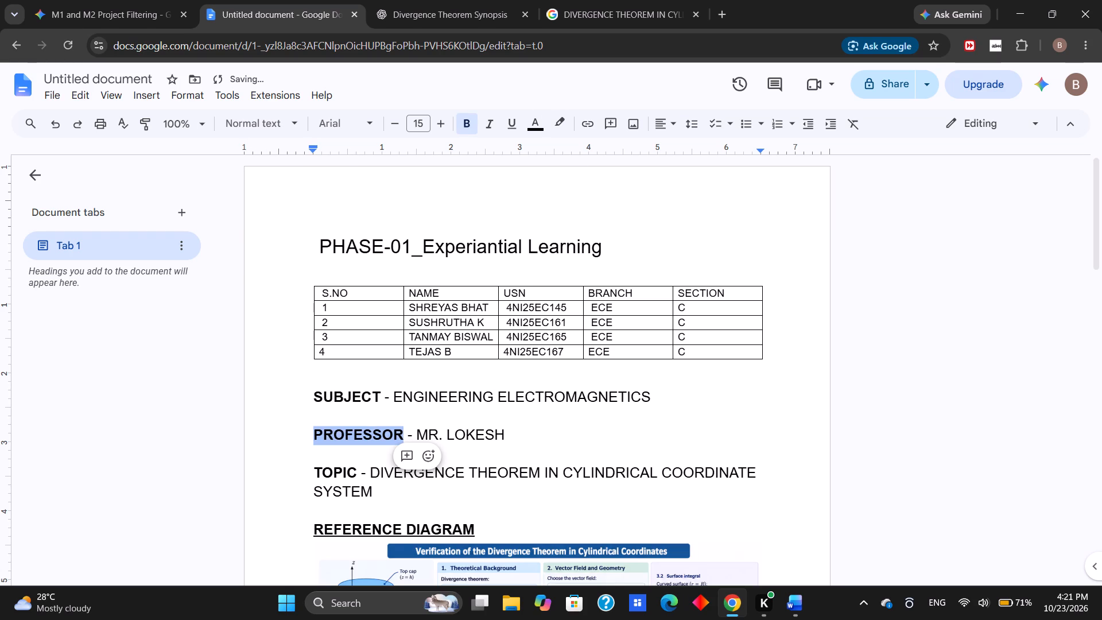
click(532, 439)
Insert four blank lines directly above the SUMMARY heading on the second page.
scroll(555, 476, down, 2)
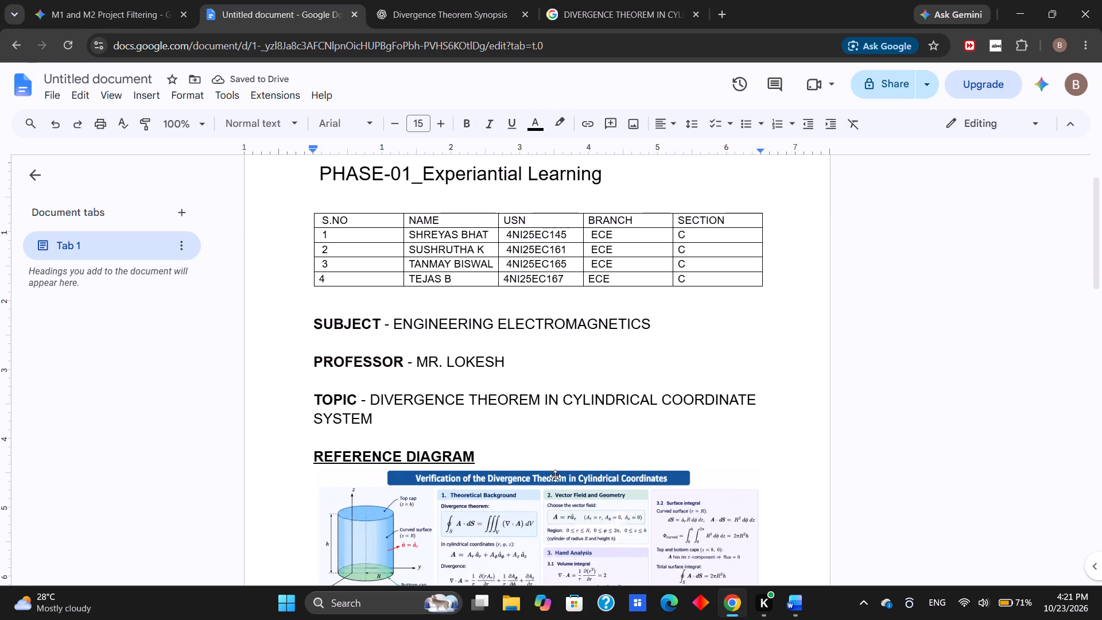
scroll(555, 476, down, 3)
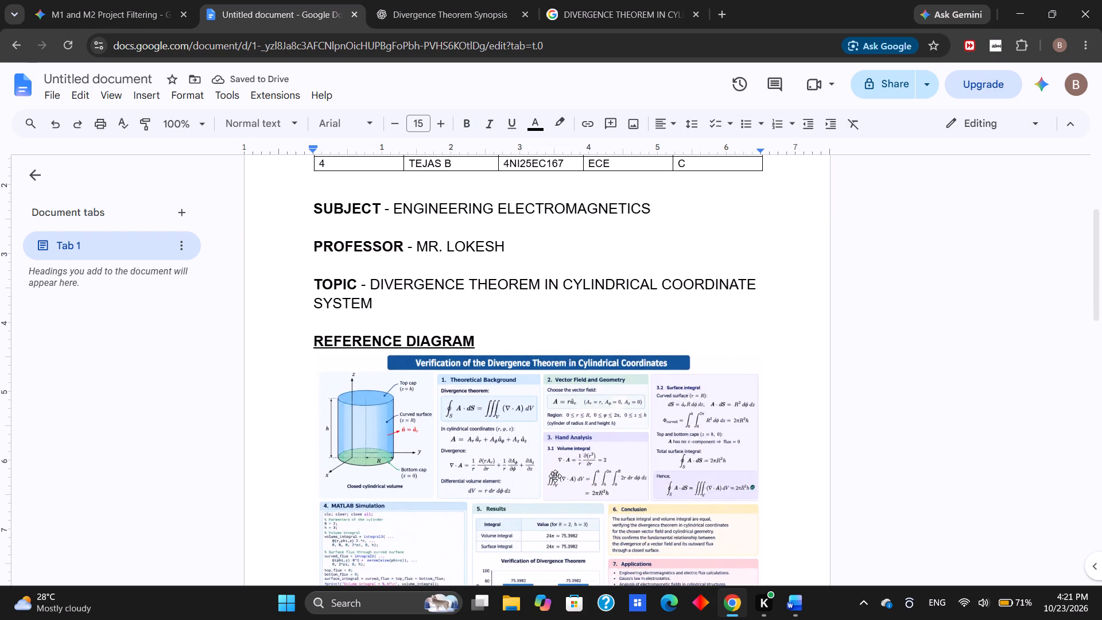
scroll(555, 476, down, 4)
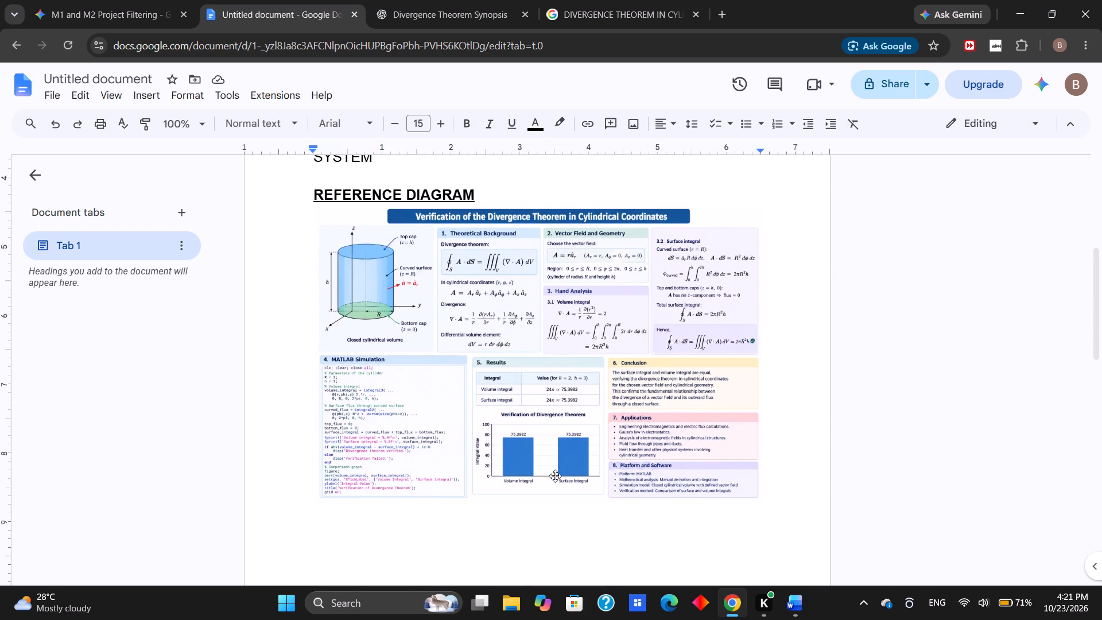
scroll(555, 476, down, 7)
scroll(555, 476, up, 1)
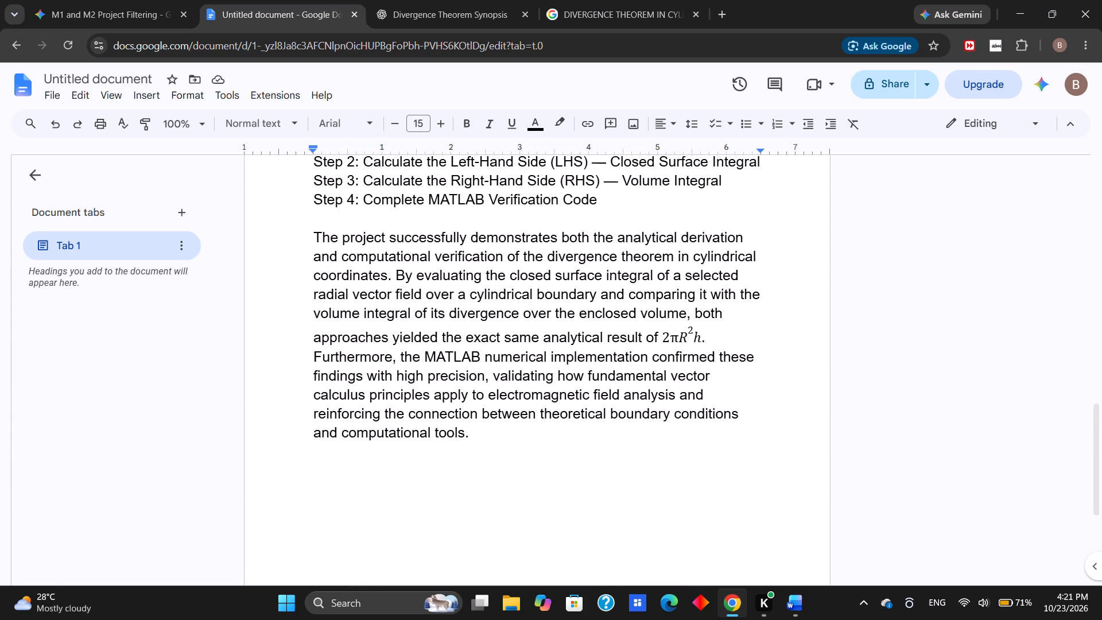
scroll(555, 476, up, 3)
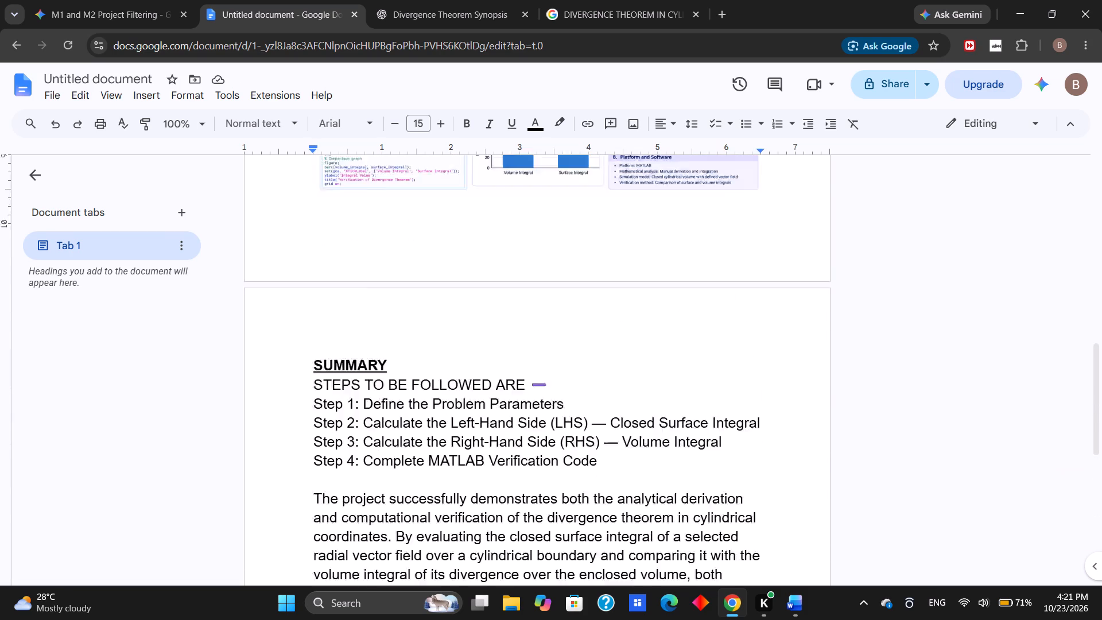
scroll(573, 470, up, 1)
click(363, 328)
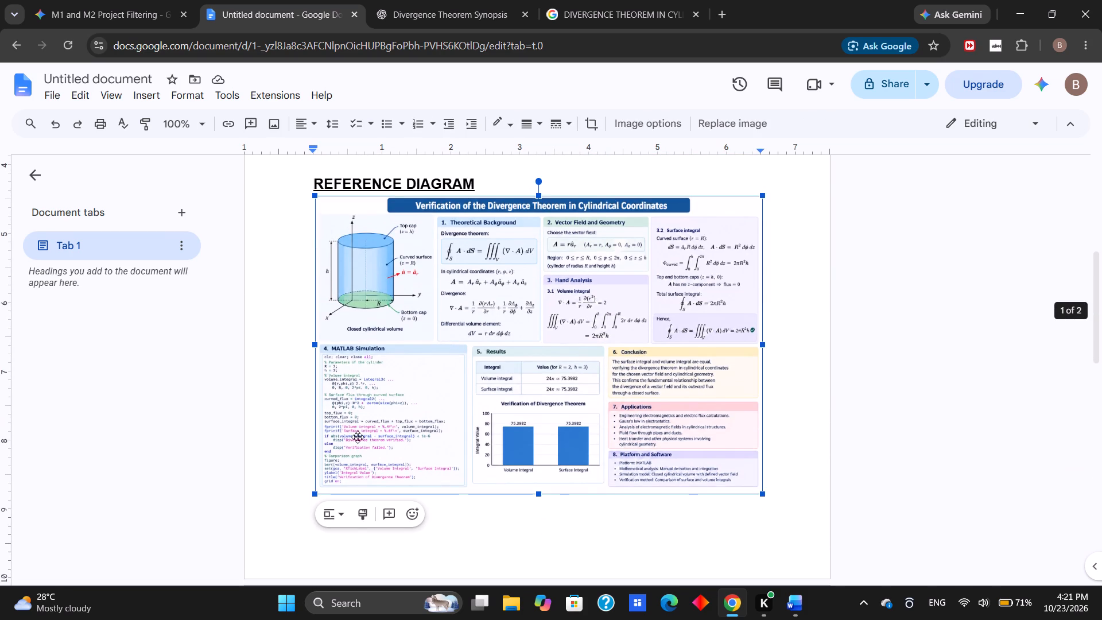
scroll(444, 350, down, 1)
click(344, 501)
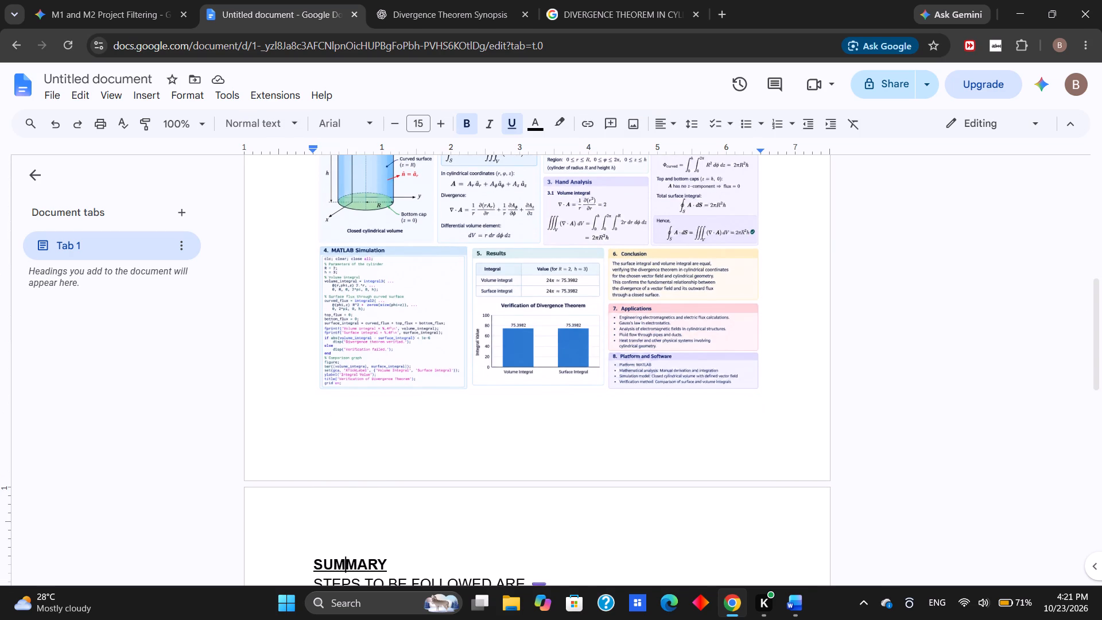
click(333, 500)
click(306, 556)
key(Return)
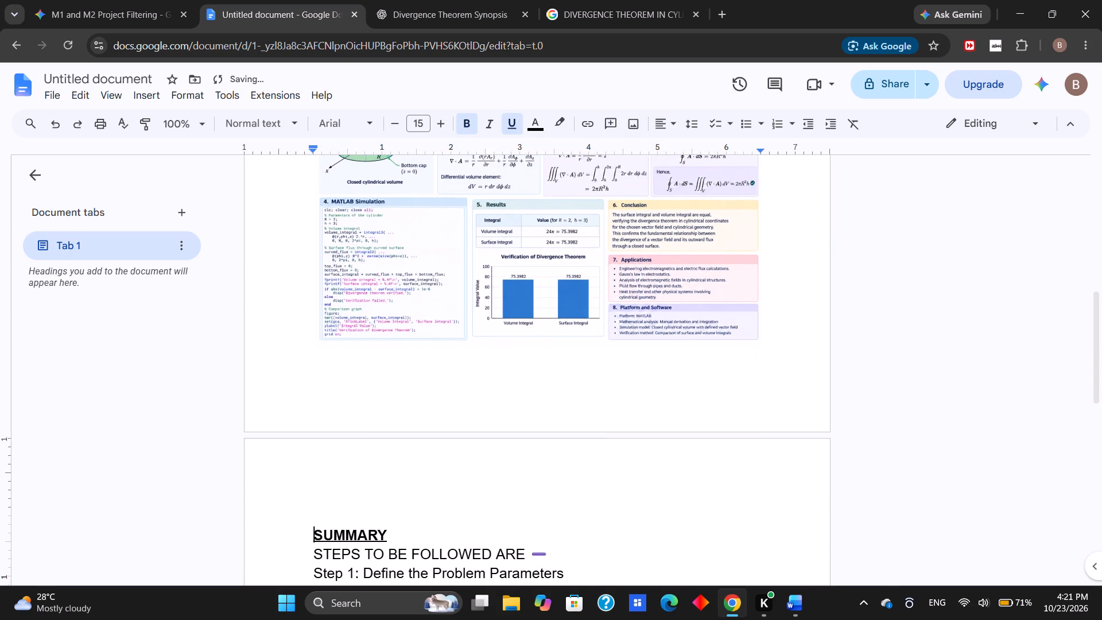
key(Return)
key(Return)
key(Return)
Enter the heading "MATLAB CODE" on the first blank line of the second page and start a new line after it.
key(Up)
key(Up)
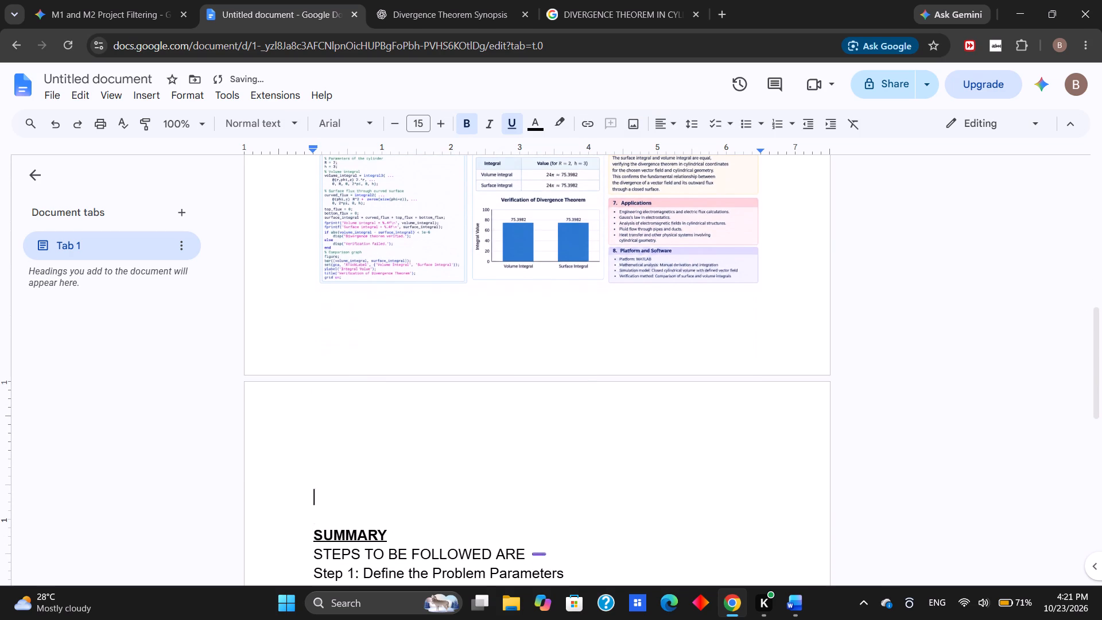
key(Up)
key(Up)
key(Up)
key(Up)
key(Down)
key(Down)
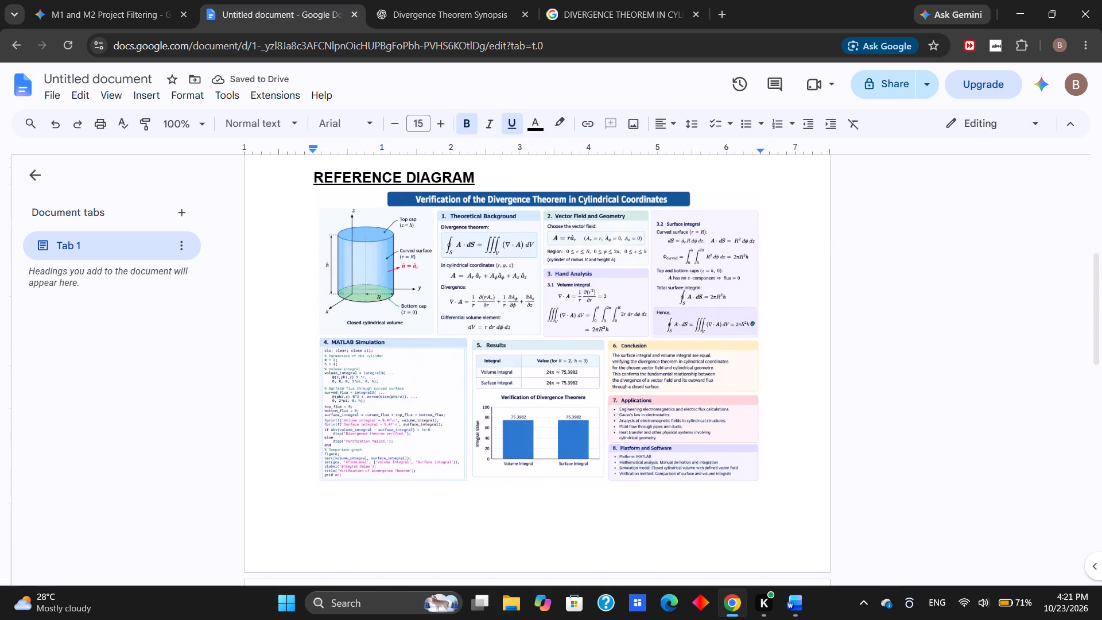
text(MA)
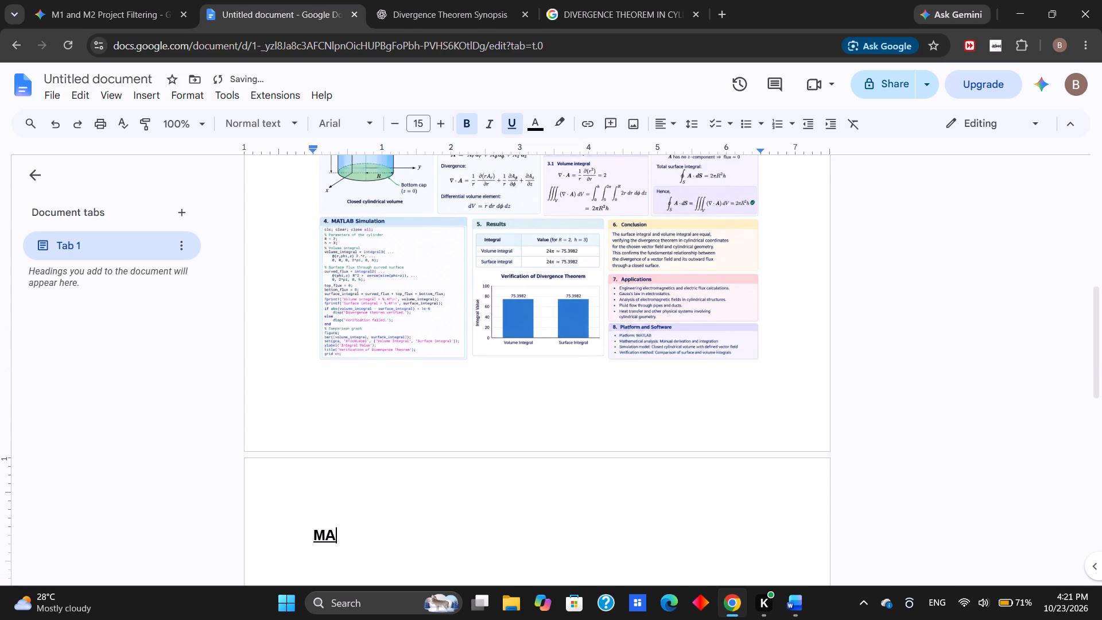
text(TLAB)
key(space)
text(CODE)
key(space)
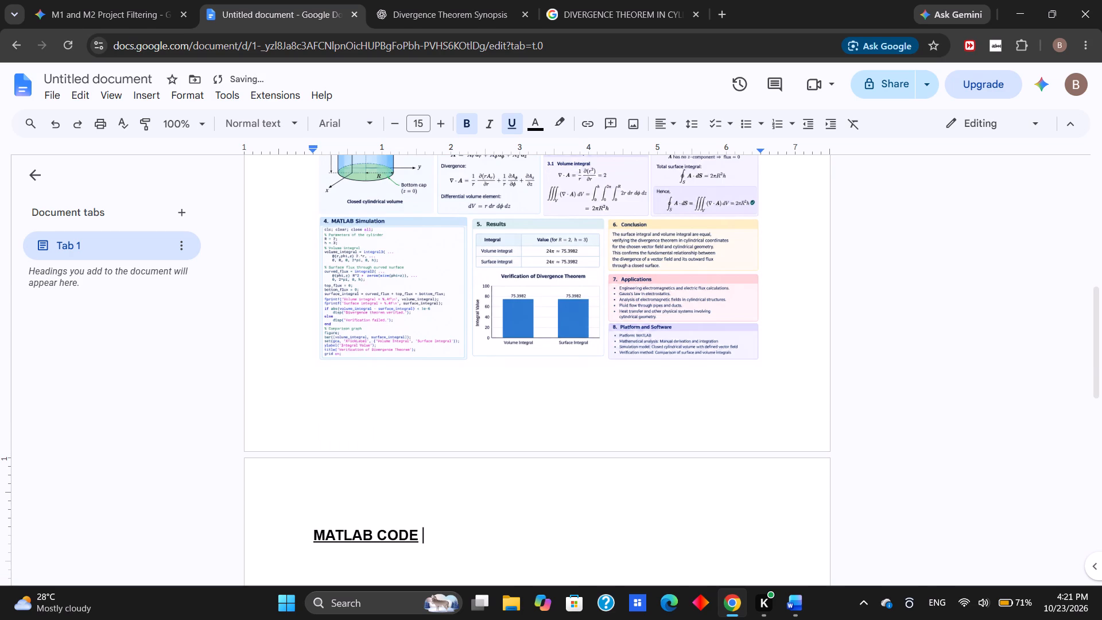
key(Return)
Make the document title "PHASE-01_Experiantial Learning" bold and underlined.
scroll(306, 556, down, 6)
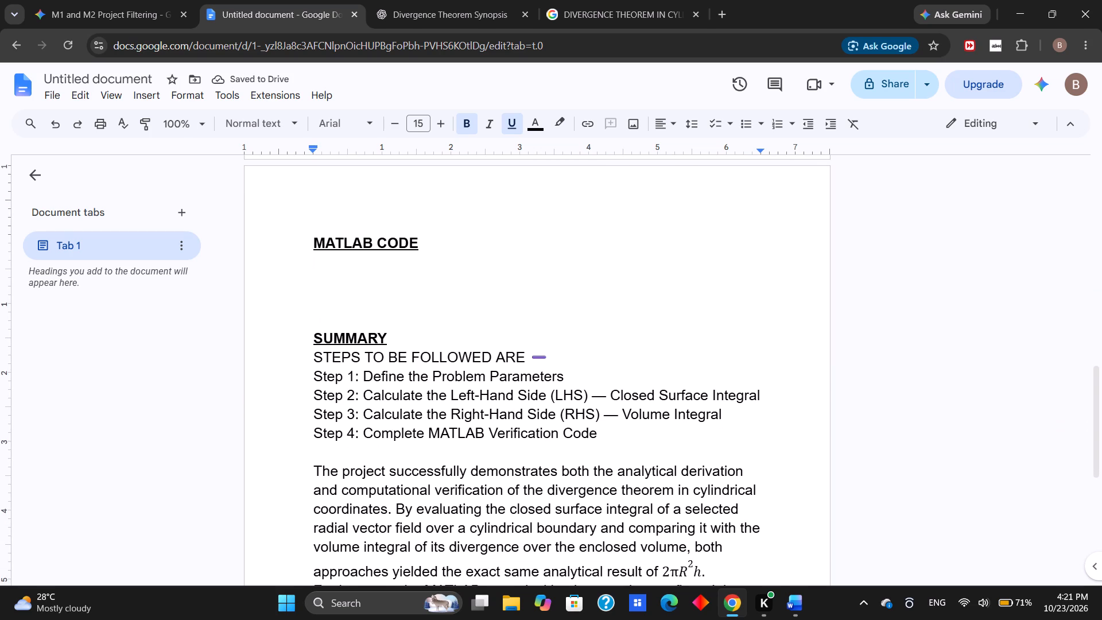
scroll(306, 556, down, 3)
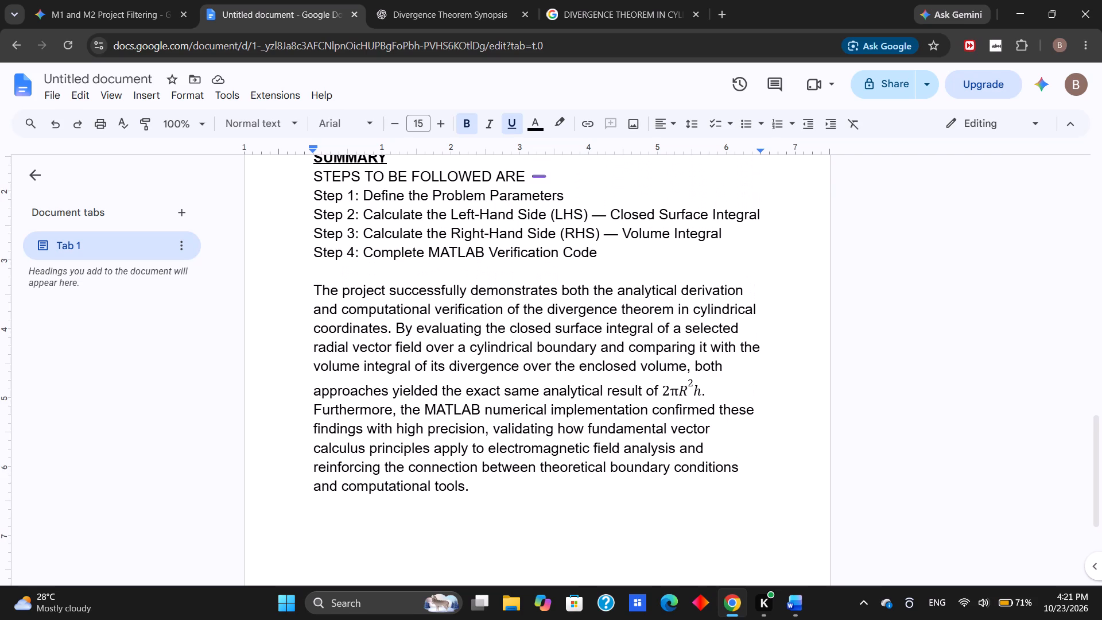
scroll(306, 556, up, 5)
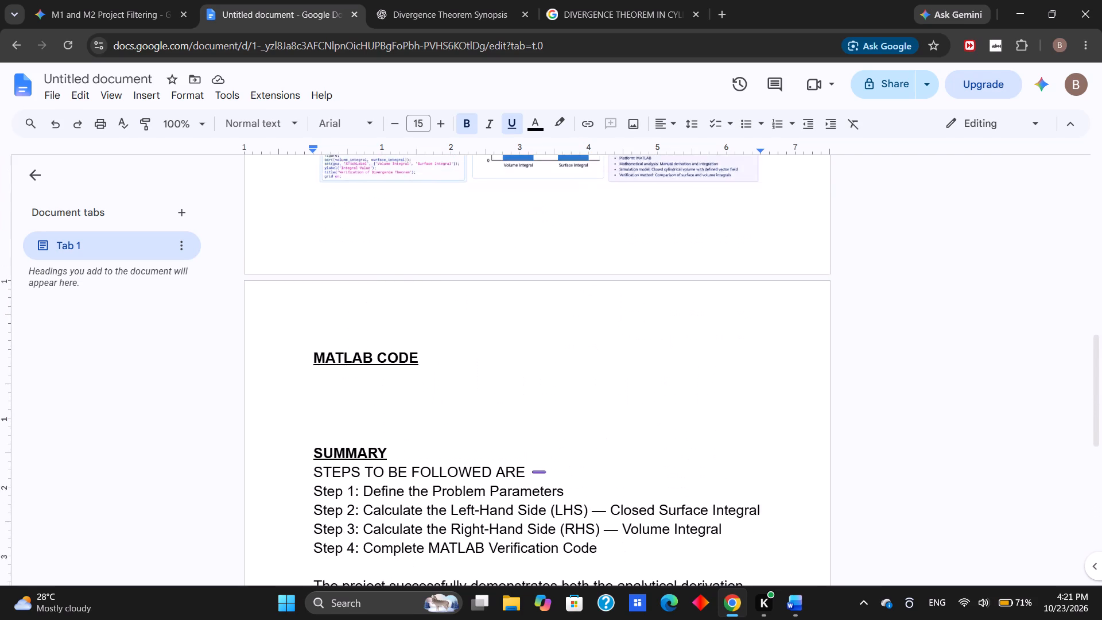
scroll(306, 556, up, 6)
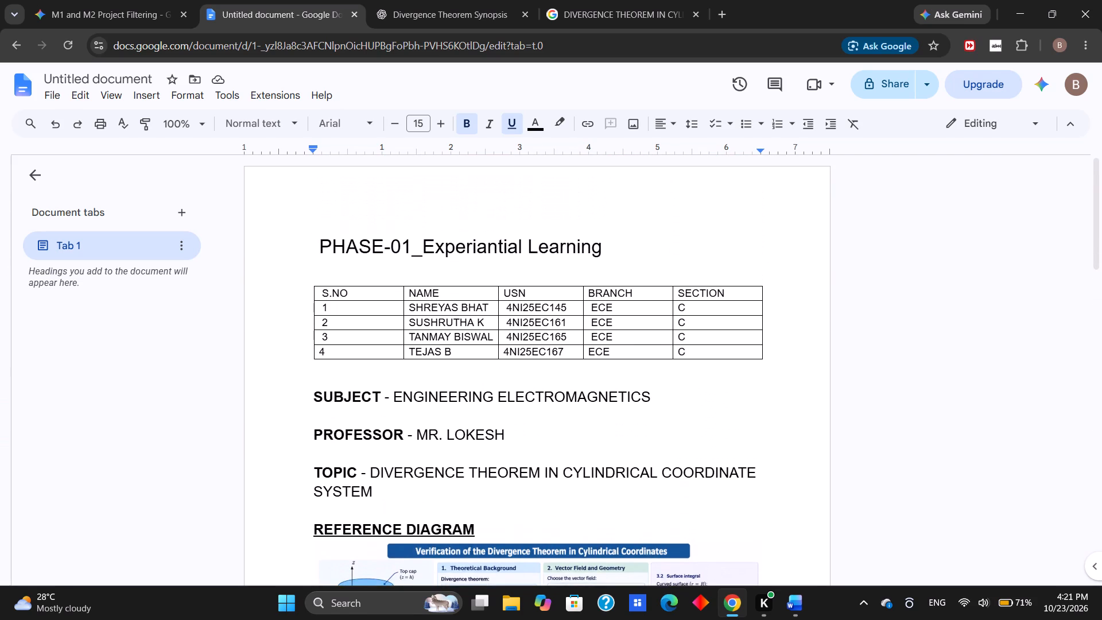
scroll(306, 556, up, 1)
drag(618, 238, 305, 247)
click(473, 122)
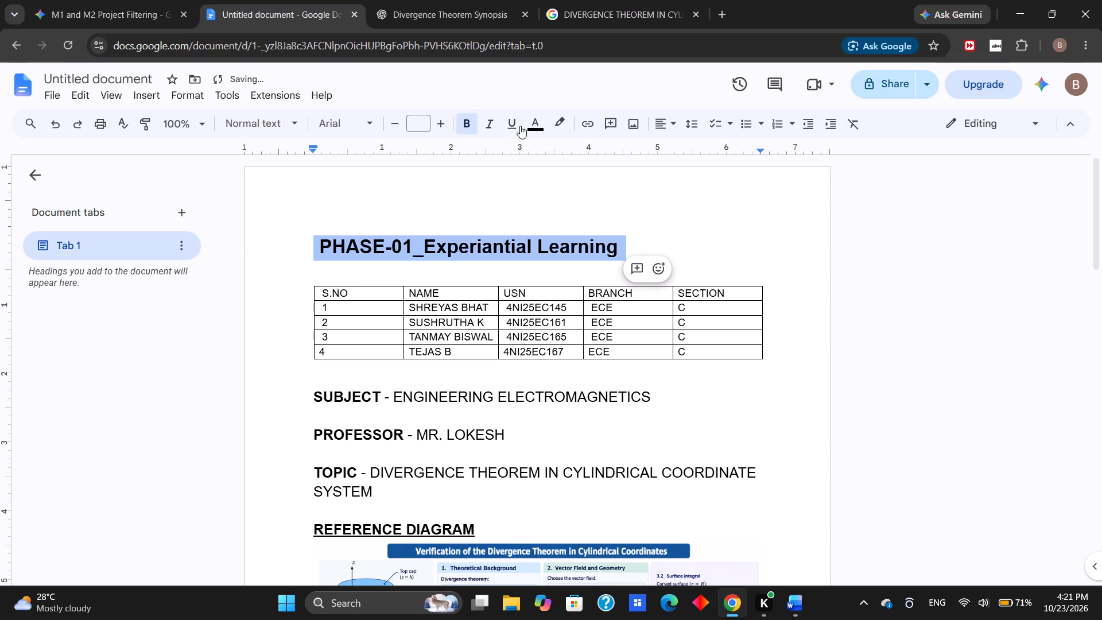
click(508, 122)
click(680, 222)
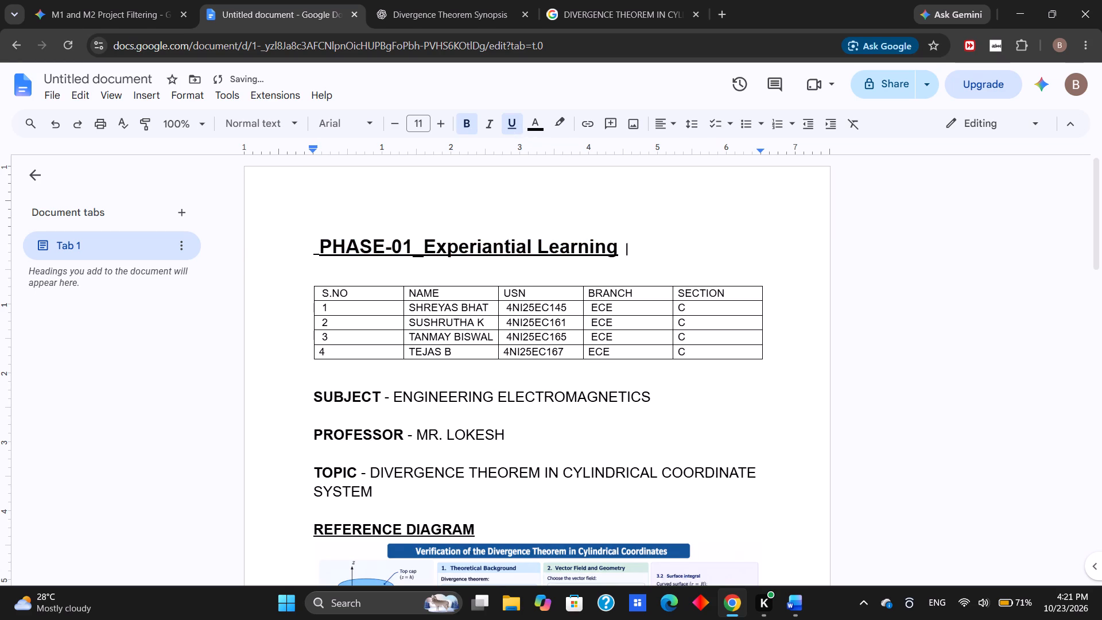
Remove the leading space before the USN entries in the first three student rows of the table.
scroll(655, 269, down, 3)
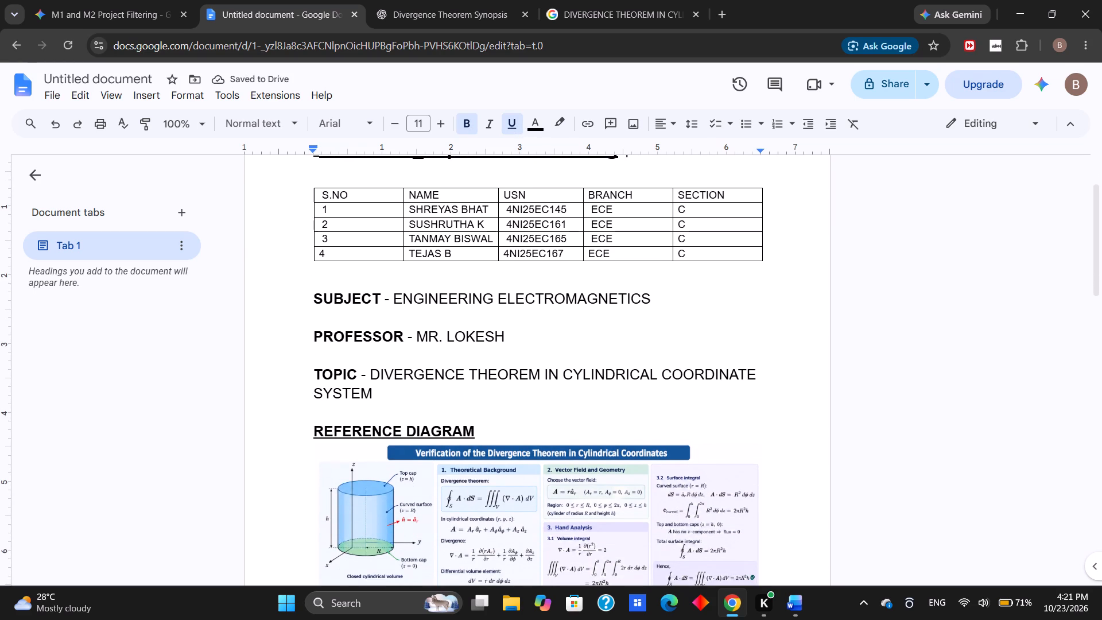
click(507, 239)
key(BackSpace)
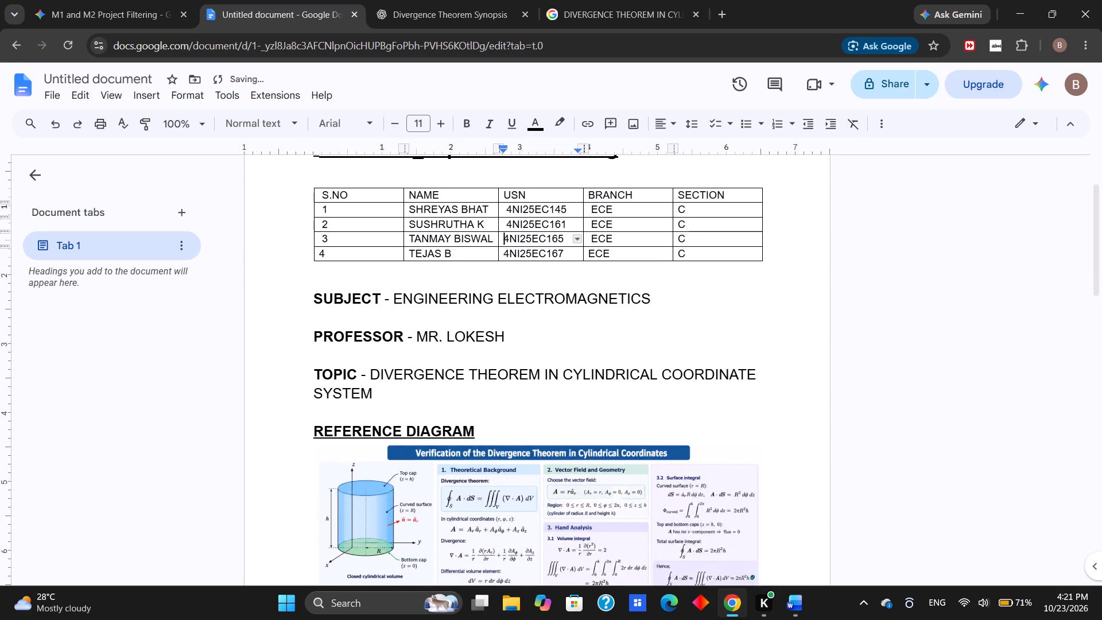
key(Up)
key(BackSpace)
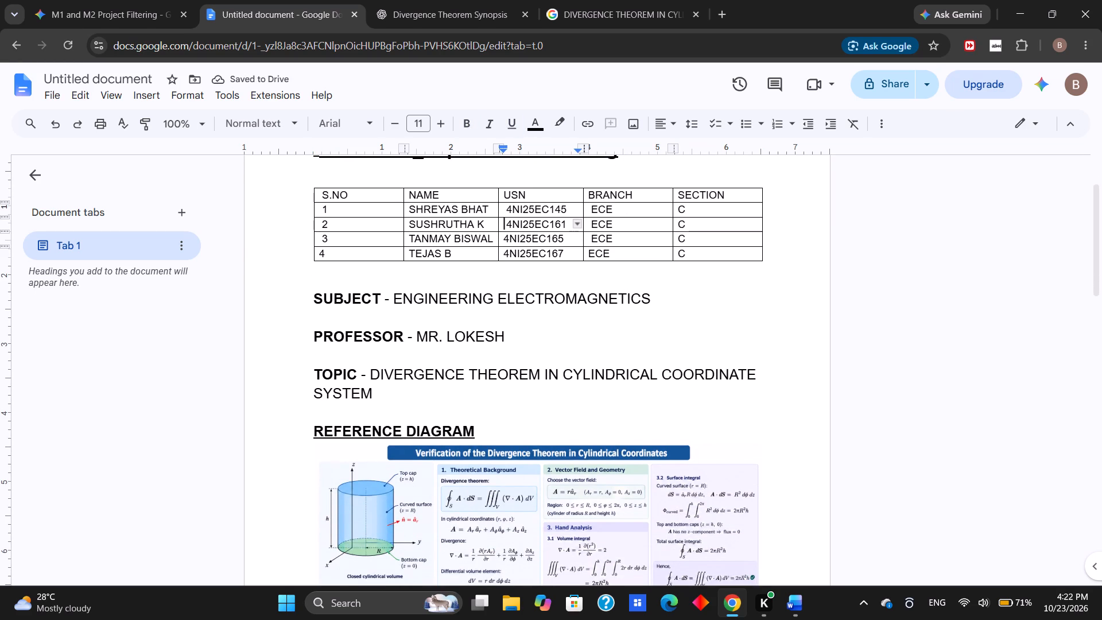
key(Right)
key(BackSpace)
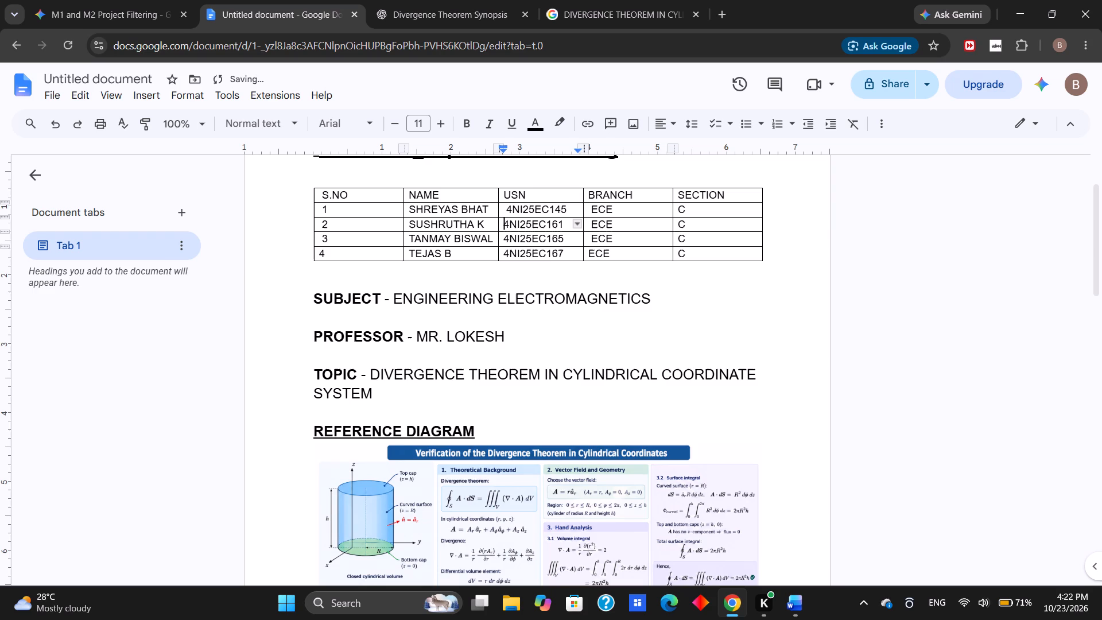
key(Up)
key(Right)
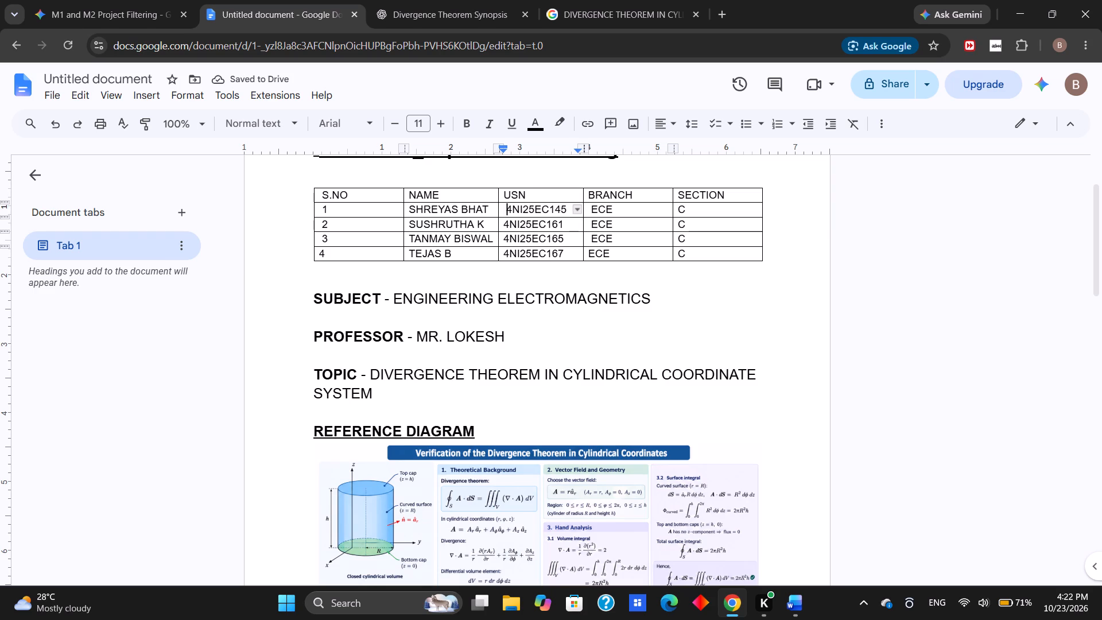
key(BackSpace)
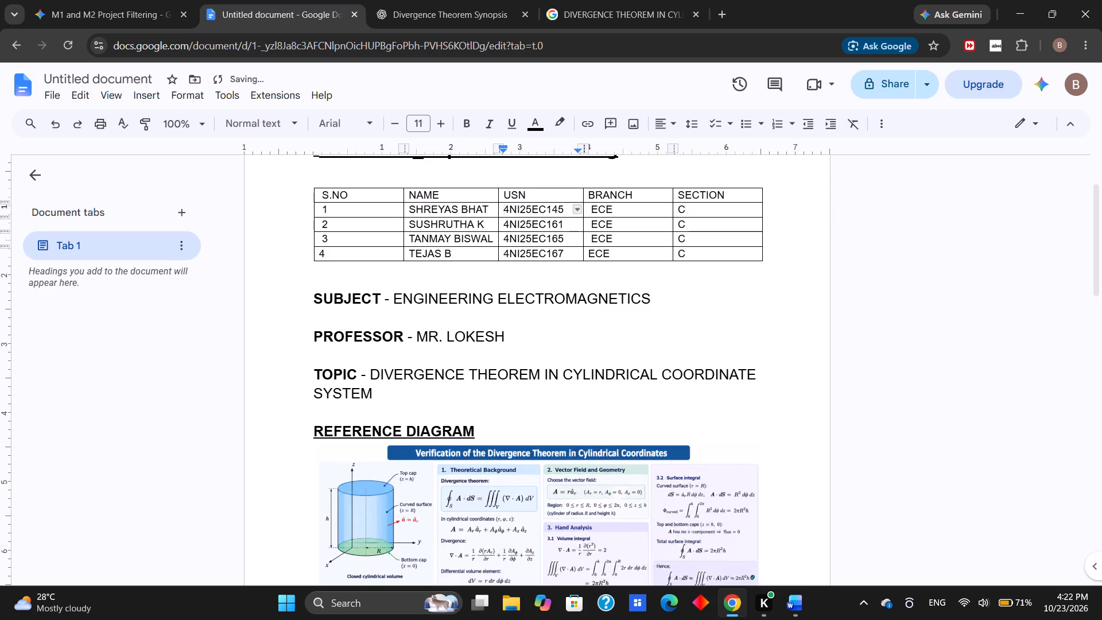
Remove the leading space before "ECE" in the BRANCH column for the first three student rows.
key(Right)
key(Right)
key(Right)
key(Right)
key(Right)
key(Right)
key(Right)
key(Right)
key(Right)
key(Right)
key(Right)
key(Right)
key(Right)
key(Right)
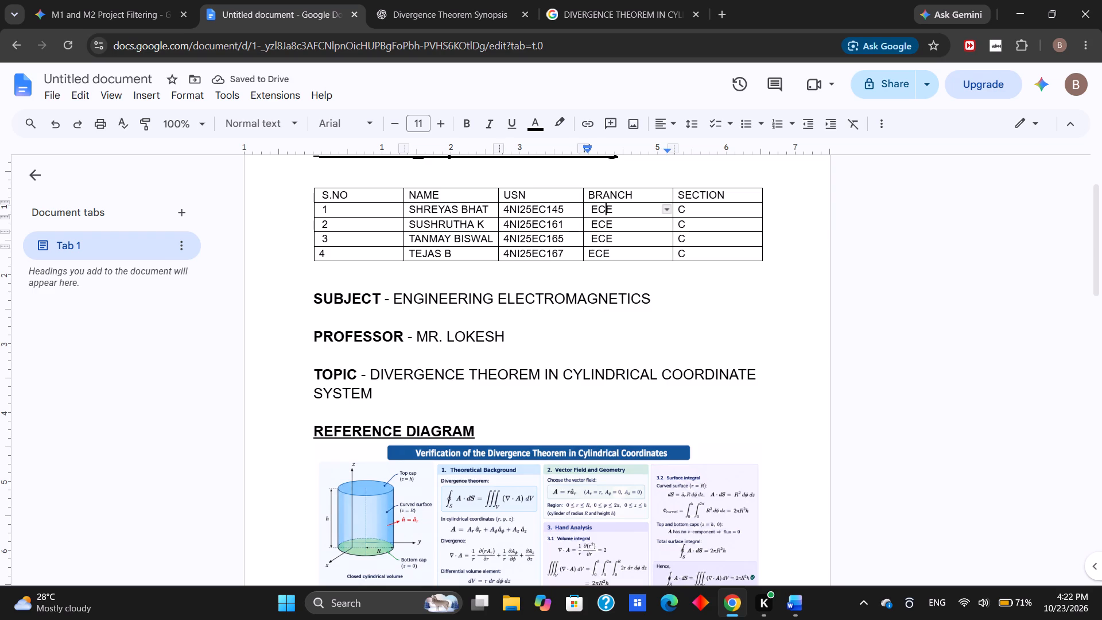
key(Left)
key(Left)
key(BackSpace)
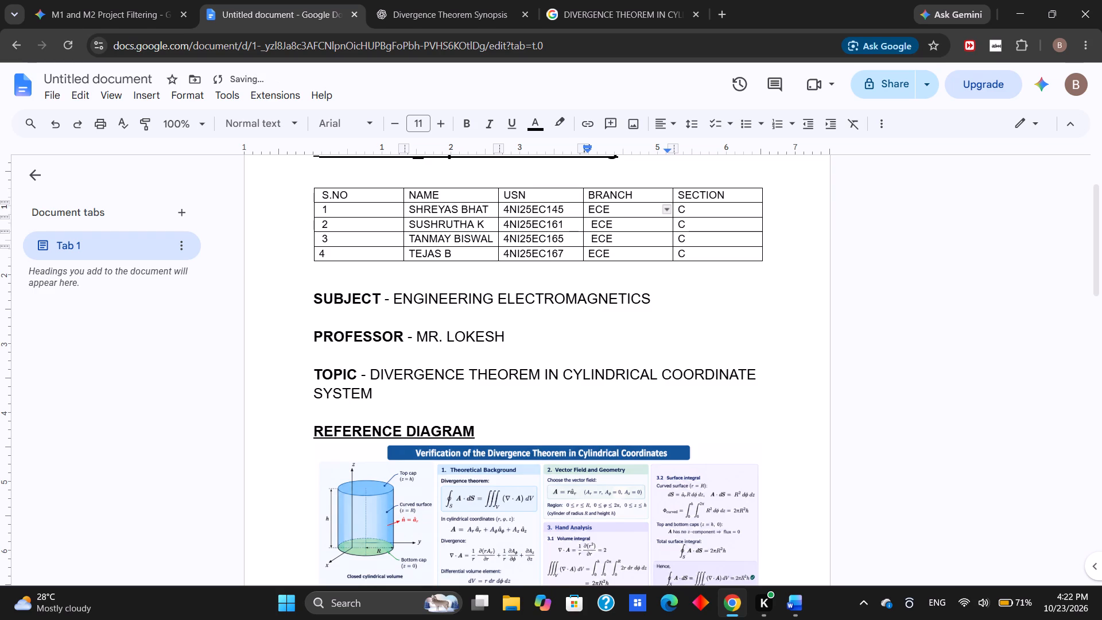
key(Down)
key(BackSpace)
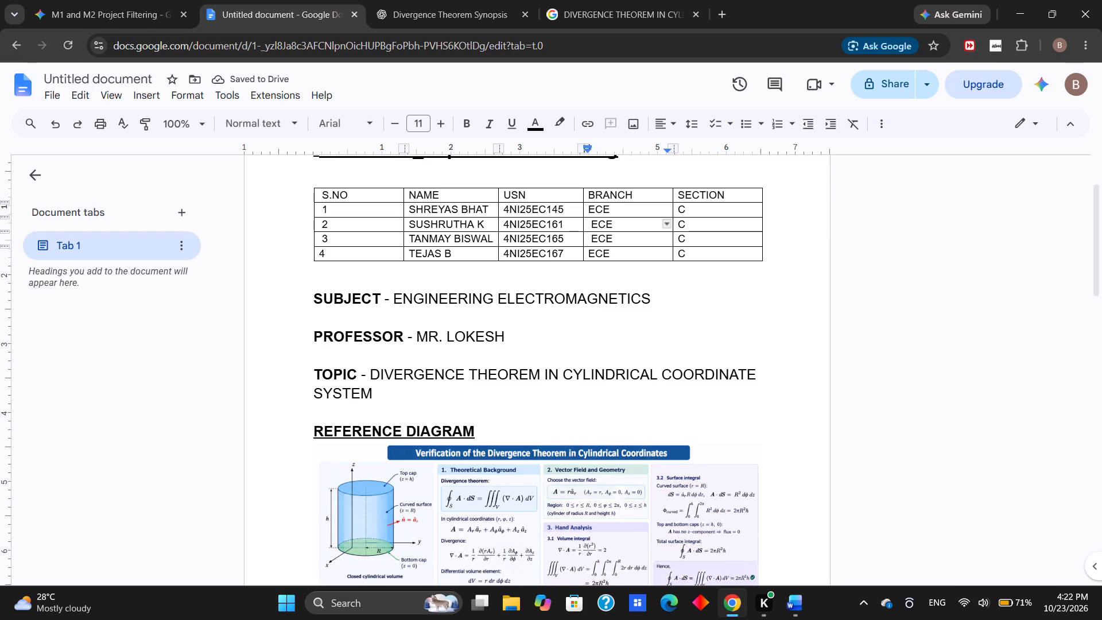
key(Right)
key(BackSpace)
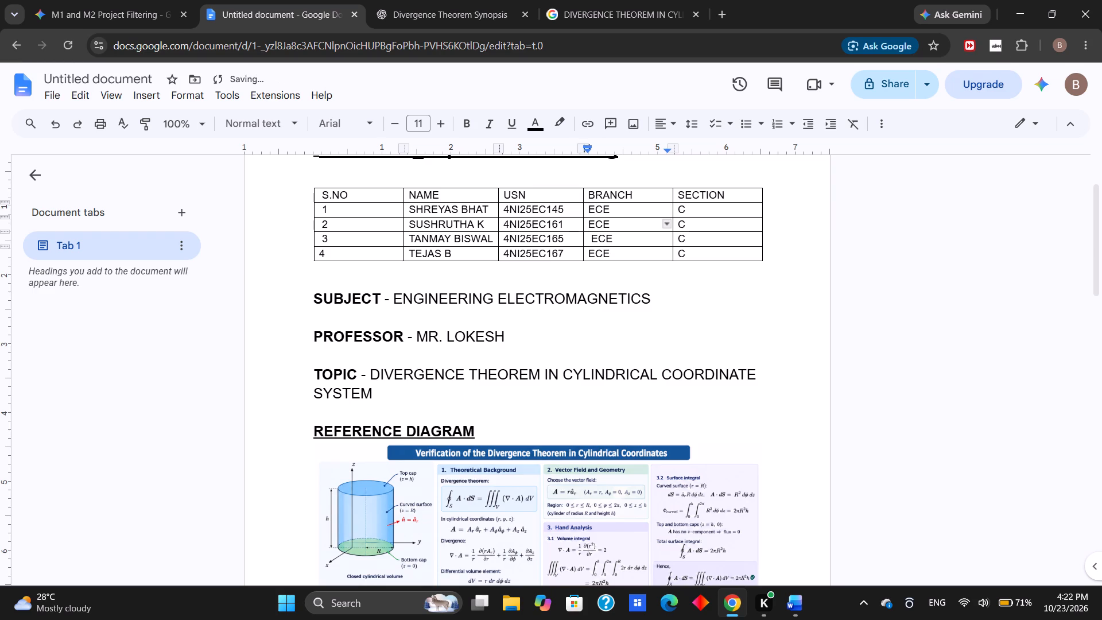
key(Down)
key(Right)
key(BackSpace)
Go through the document from the student table down to the end of the summary.
key(Down)
key(Down)
key(Down)
key(Down)
key(Down)
key(Down)
key(Down)
key(Down)
key(Down)
key(Down)
key(Down)
key(Down)
key(Down)
key(Down)
key(Down)
key(Down)
key(Down)
key(Down)
key(Down)
key(Down)
key(Down)
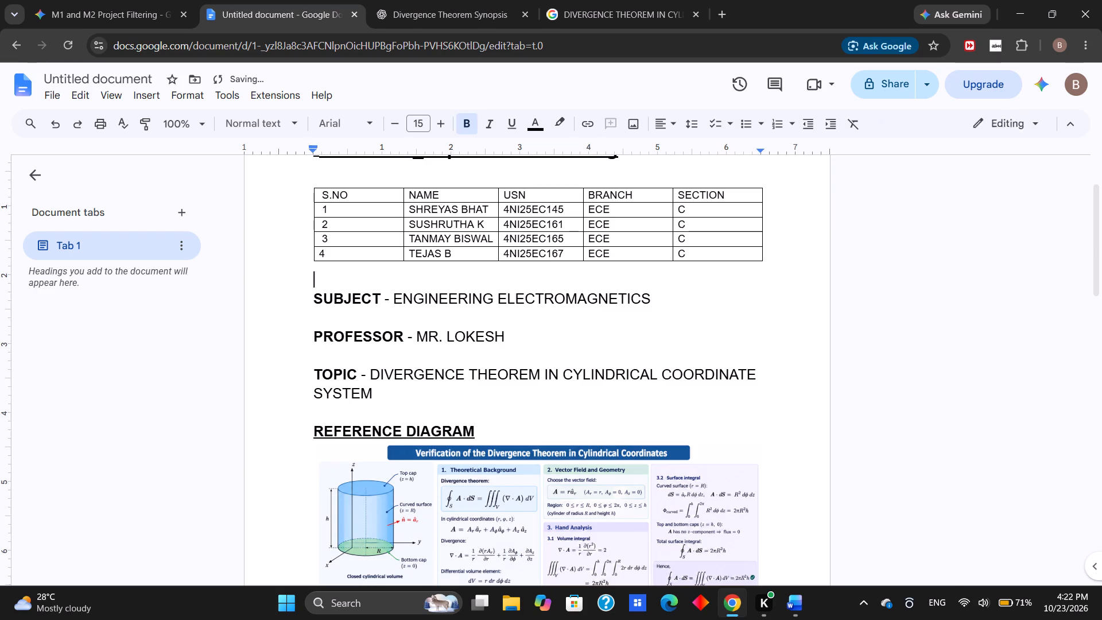
key(Down)
key(Down)
key(Down)
key(Down)
key(Down)
key(Down)
key(Down)
key(Down)
key(Down)
key(Down)
key(Down)
key(Down)
key(Down)
key(Down)
key(Down)
key(Down)
key(Down)
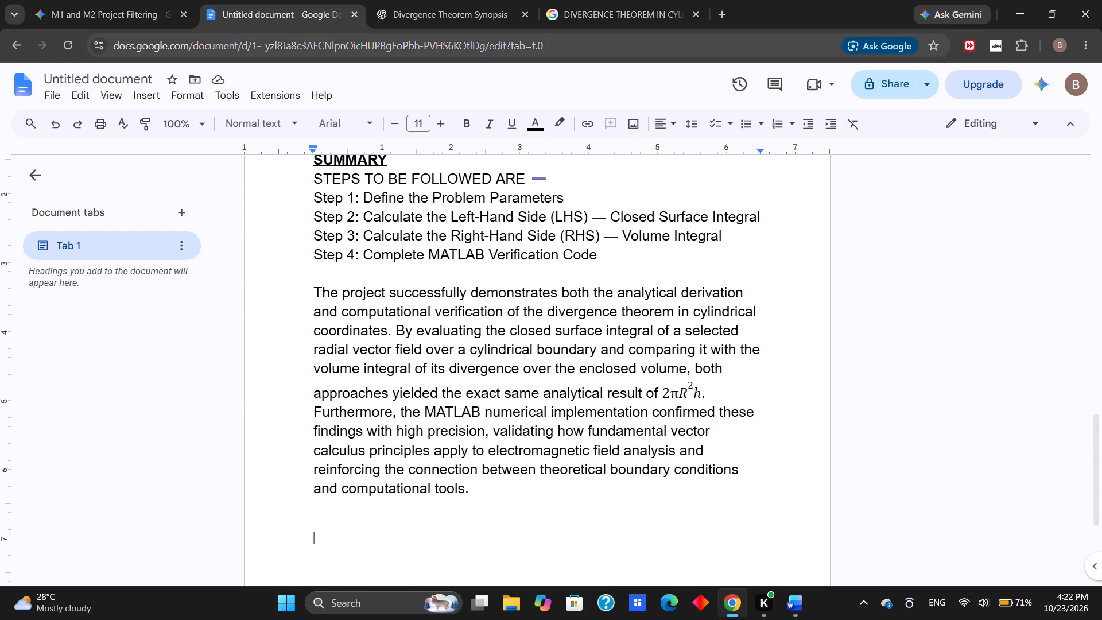
Save the document.
key(ctrl+s)
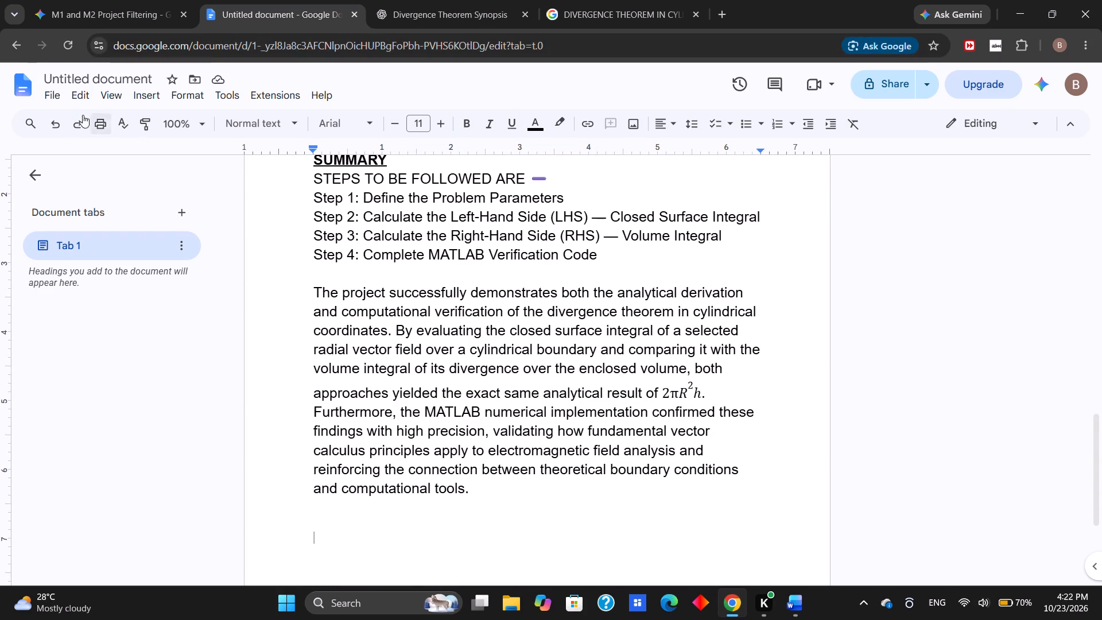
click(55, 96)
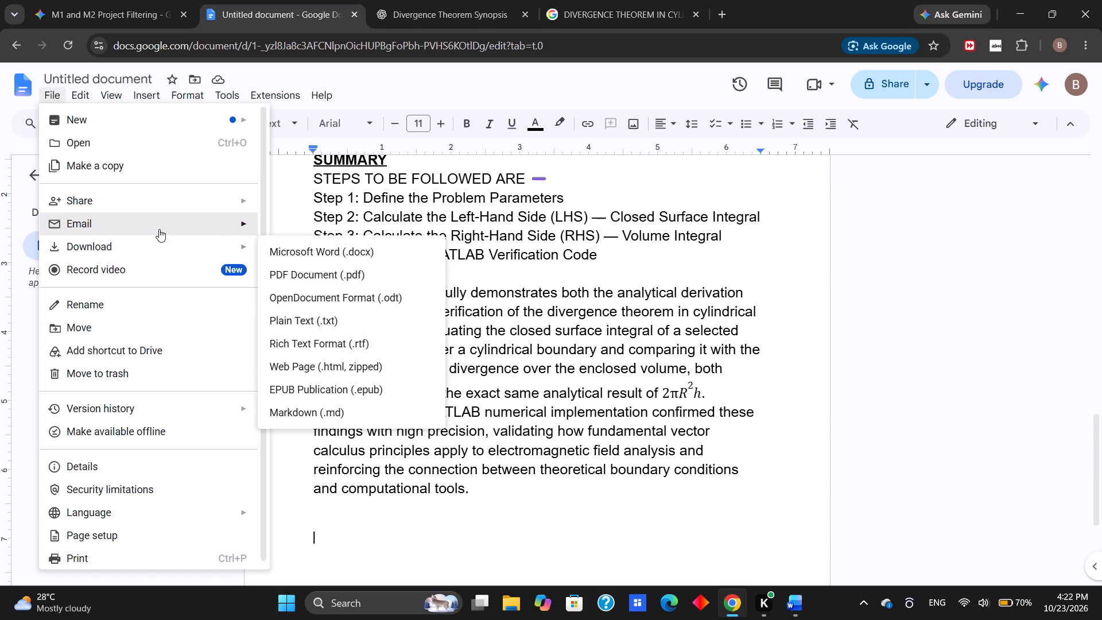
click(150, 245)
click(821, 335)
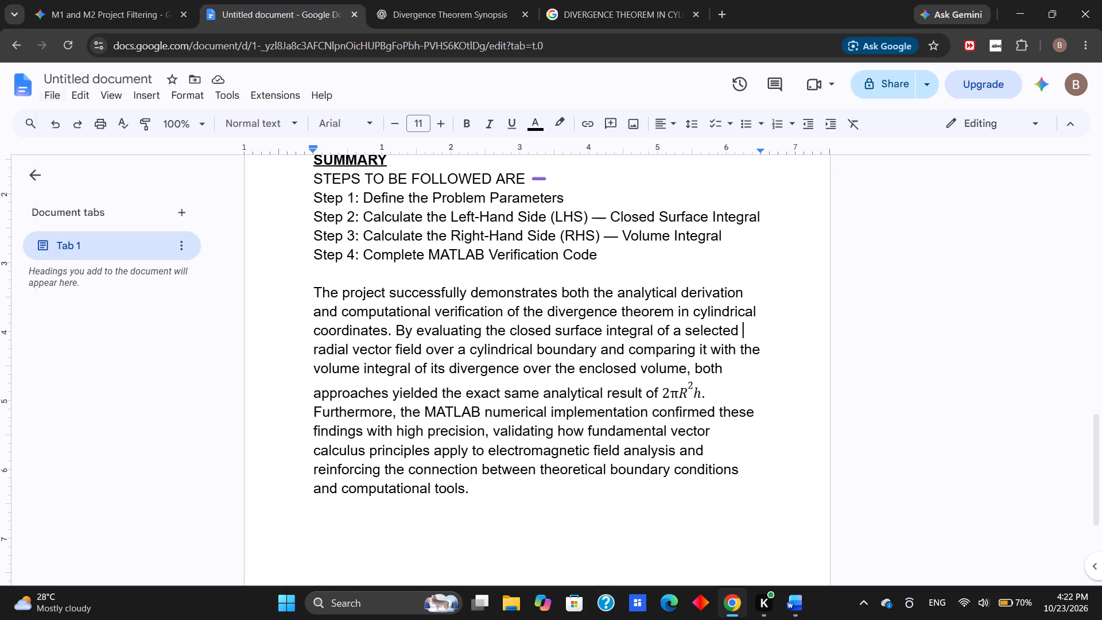
scroll(629, 336, up, 4)
scroll(629, 336, down, 1)
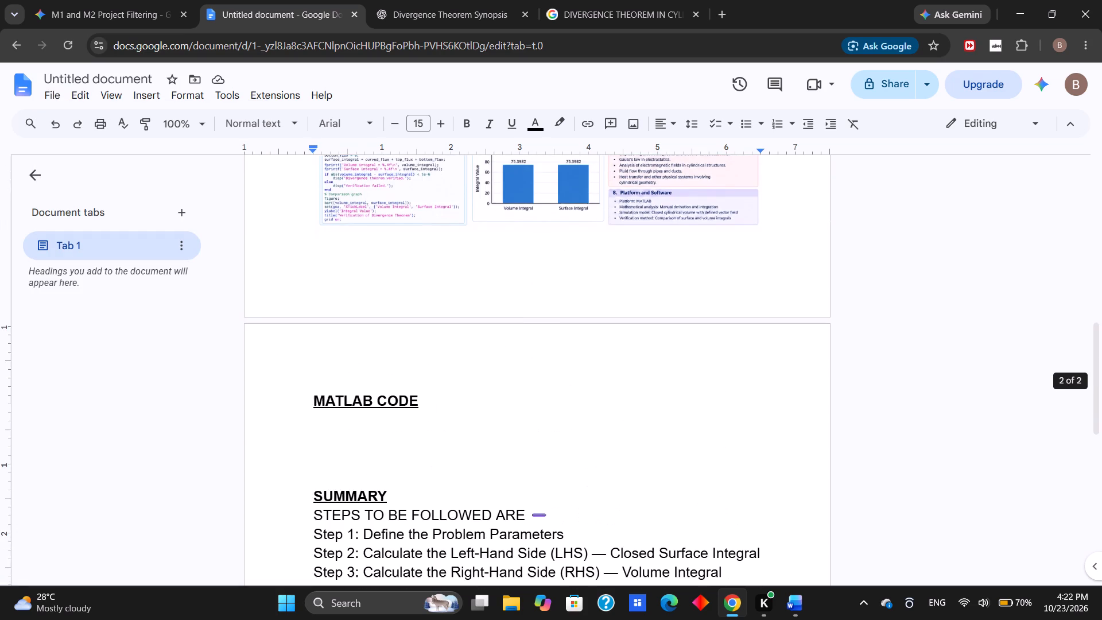
scroll(629, 336, up, 7)
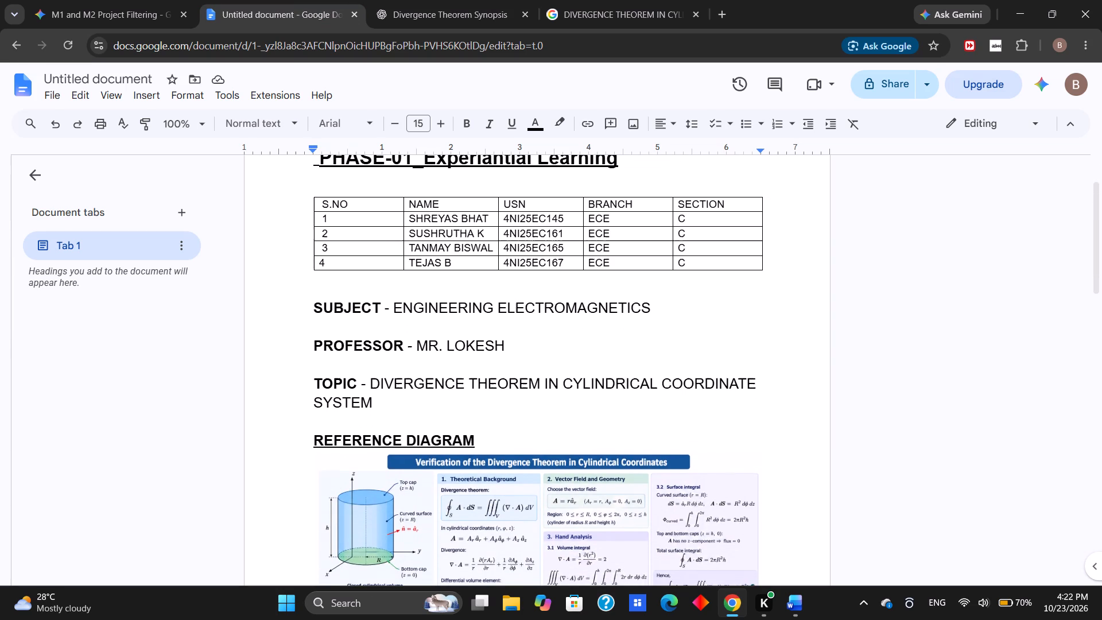
scroll(603, 324, down, 1)
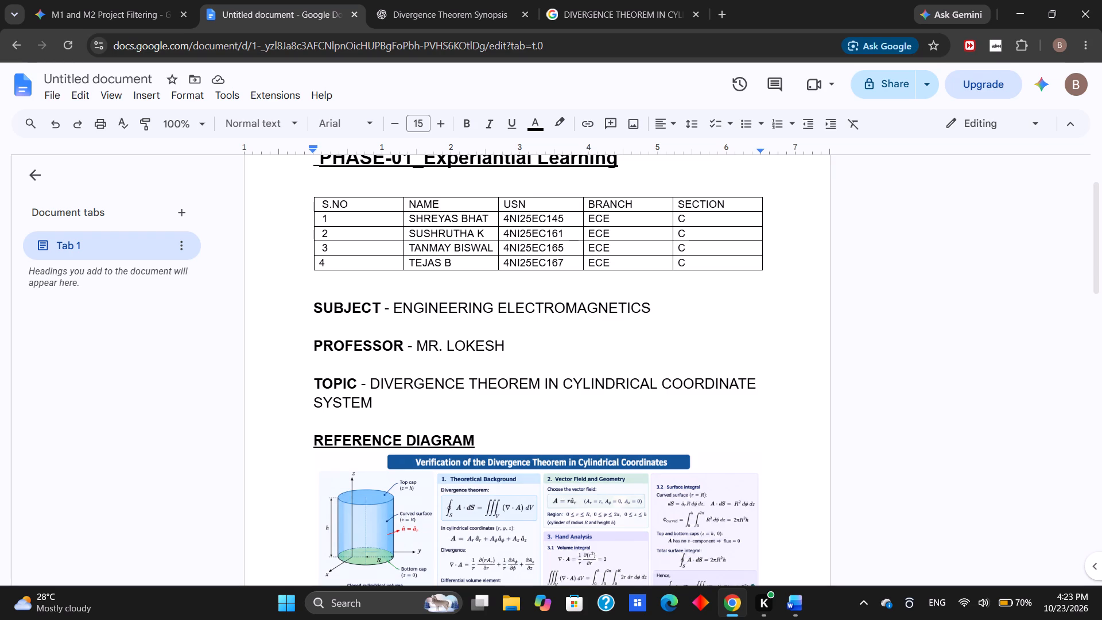
scroll(603, 324, down, 6)
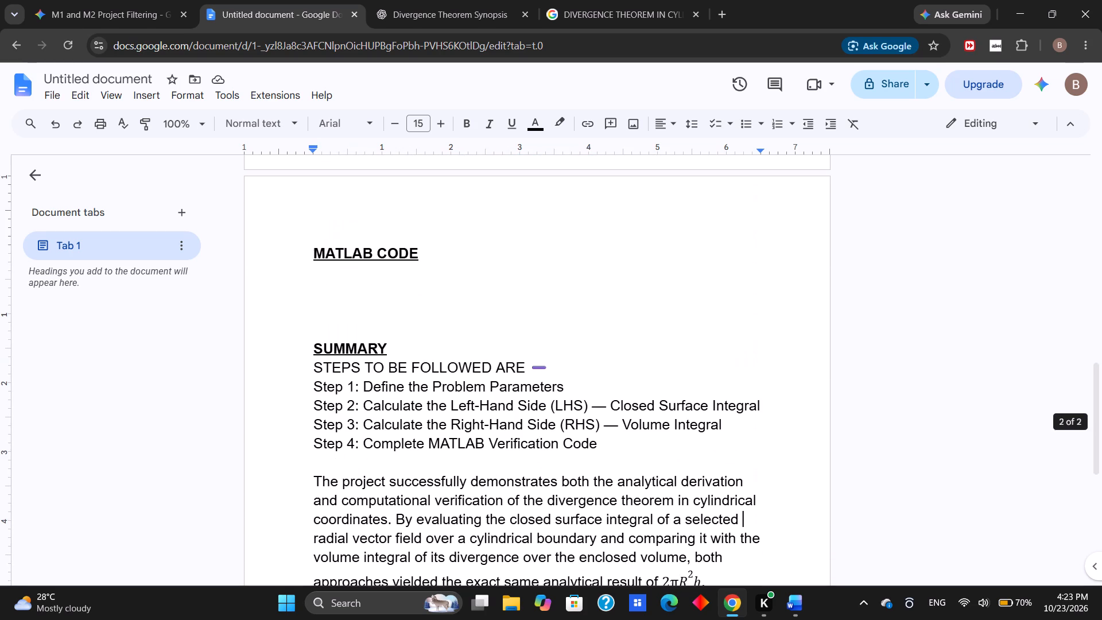
click(436, 260)
key(Return)
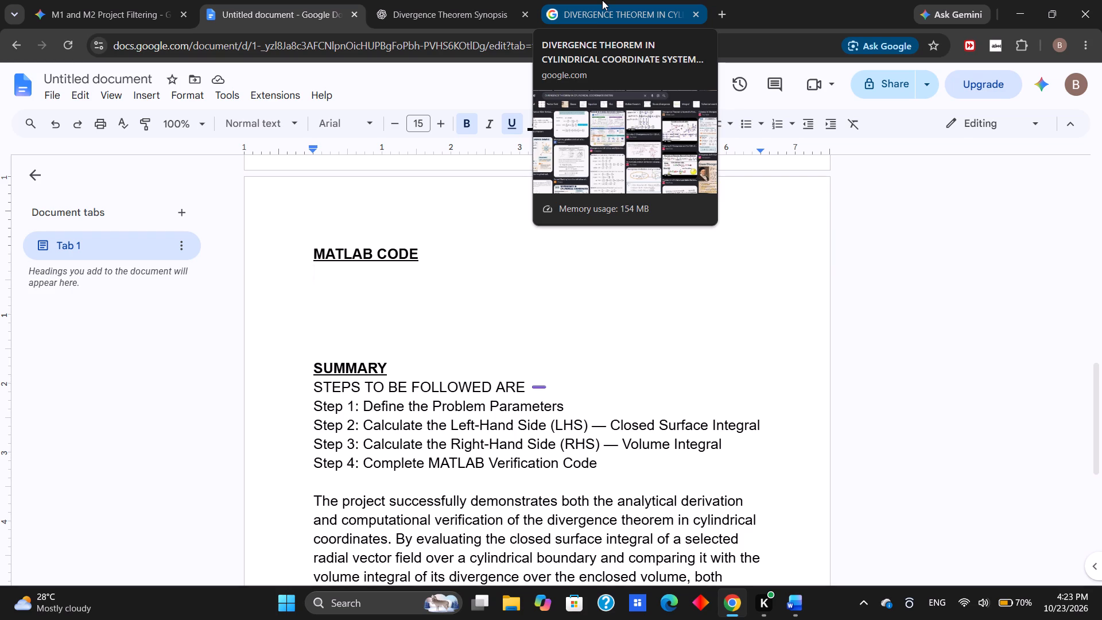
click(588, 283)
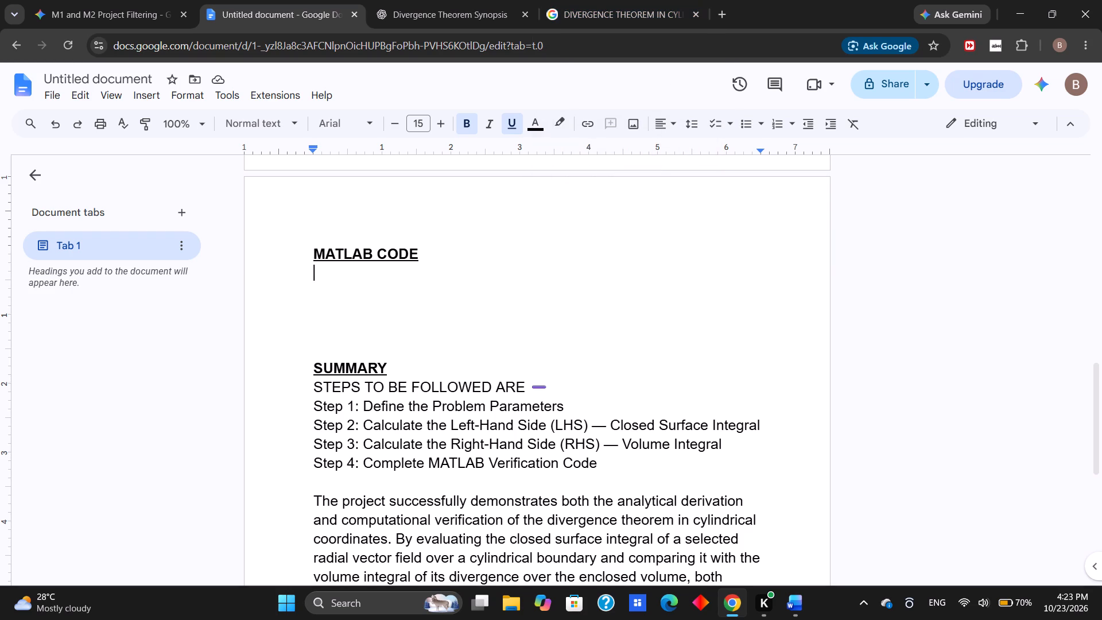
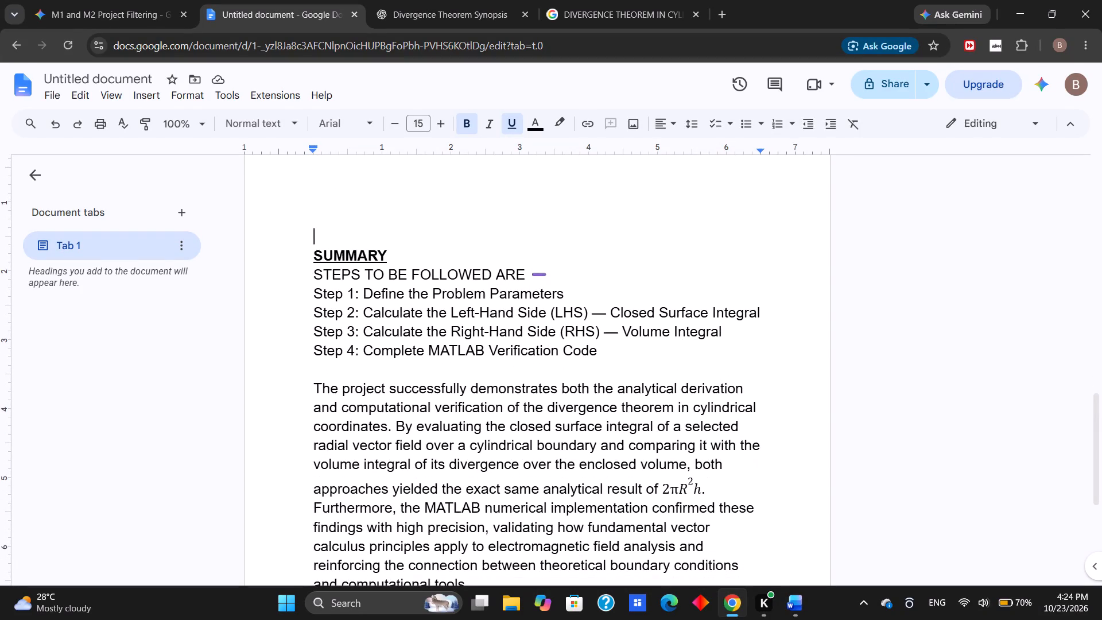
Review the document's summary and MATLAB CODE section, then the reference diagram, title and student table on the first page.
scroll(645, 364, down, 4)
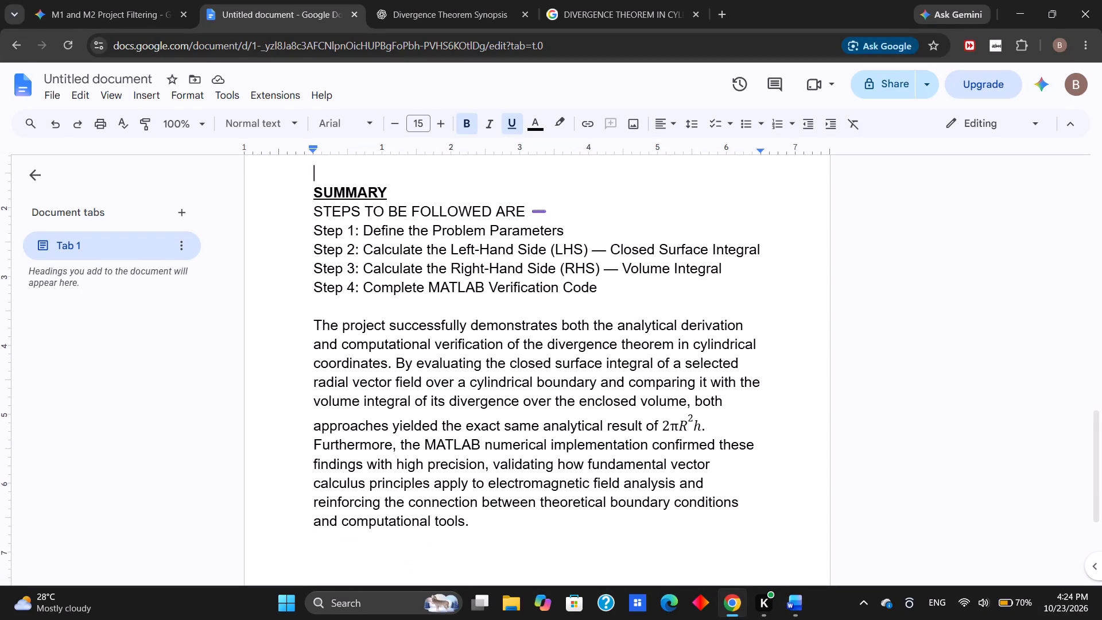
scroll(645, 364, down, 2)
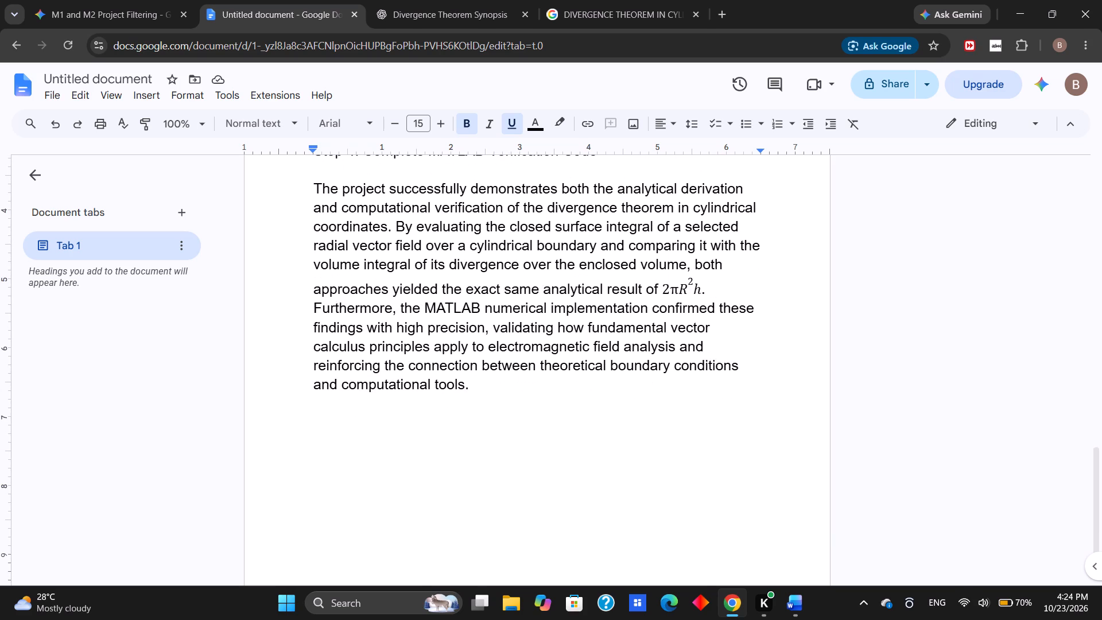
scroll(561, 427, up, 5)
scroll(561, 427, down, 3)
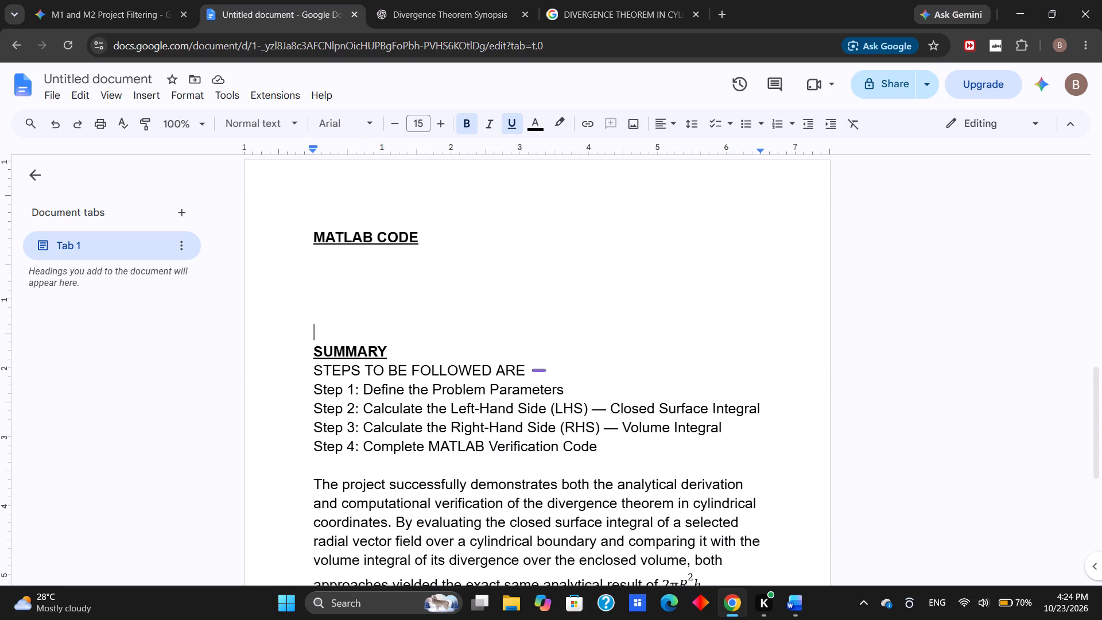
scroll(561, 427, down, 5)
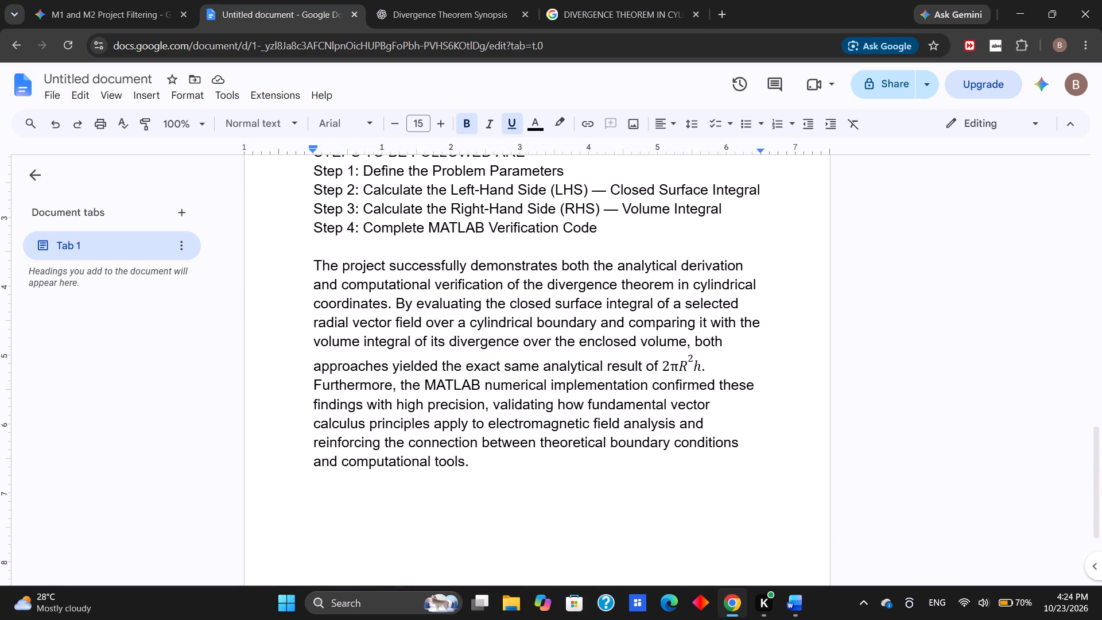
scroll(561, 427, up, 7)
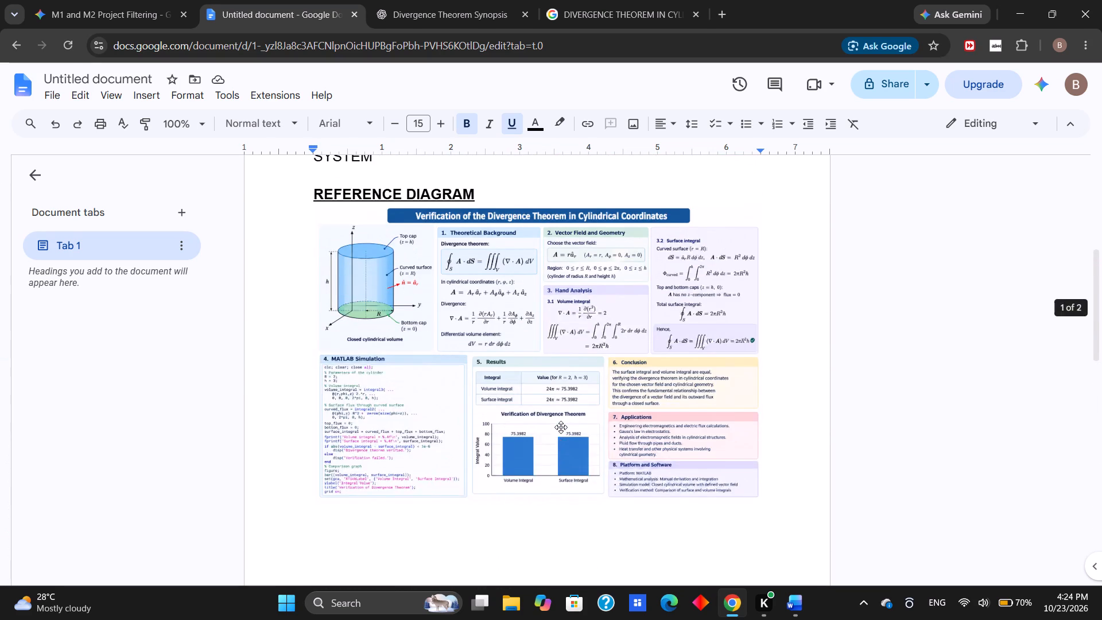
scroll(561, 427, up, 6)
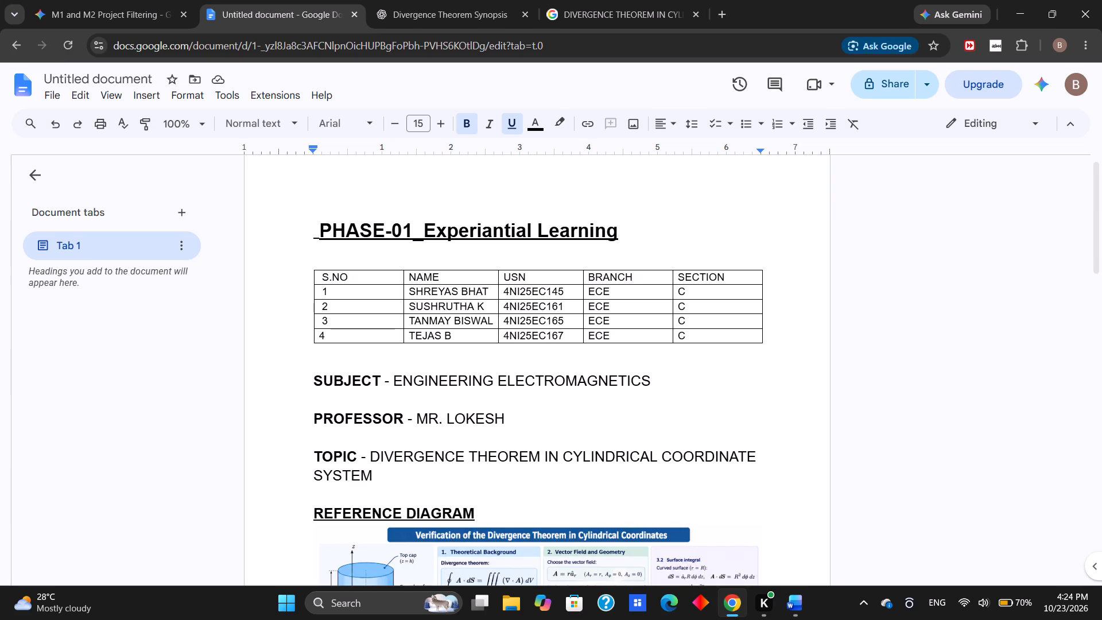
scroll(561, 427, down, 3)
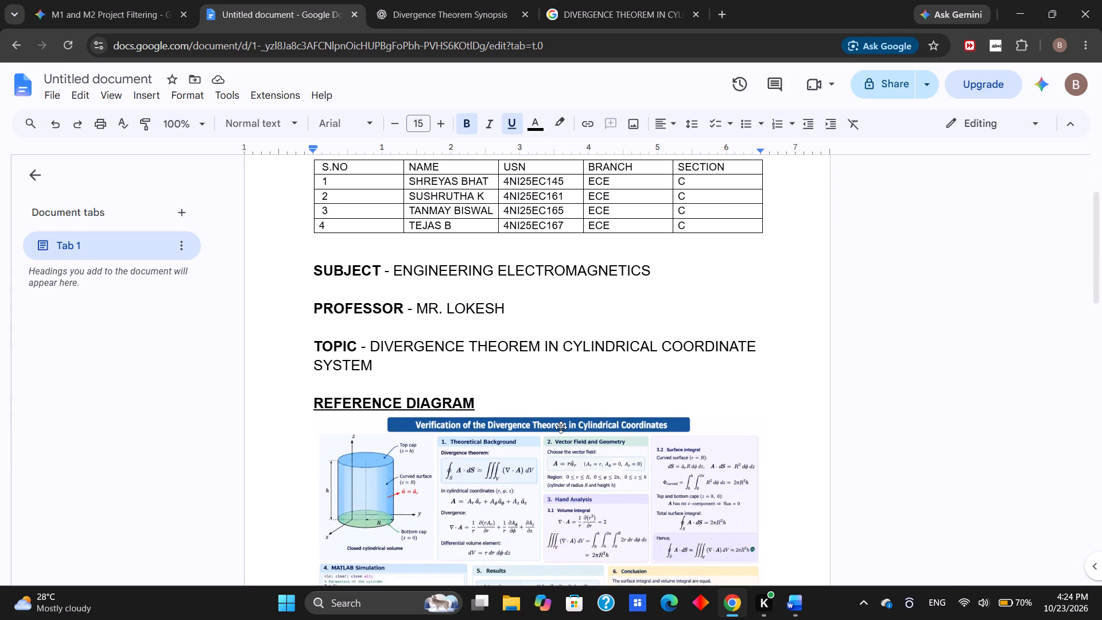